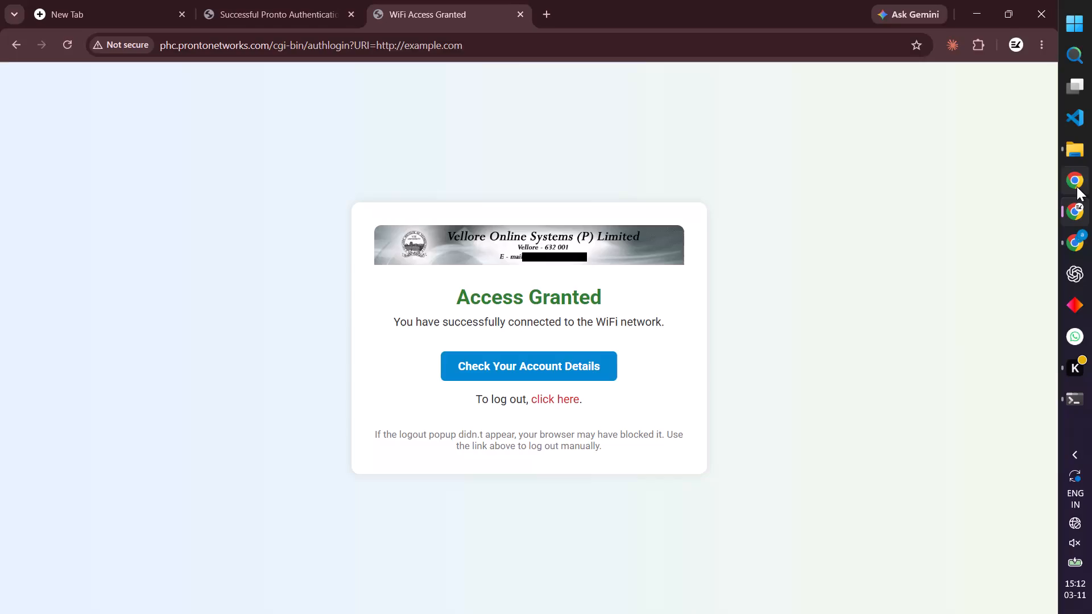
Open YouTube Studio from the Cool stuff shortcuts on the existing new tab page.
click(1077, 186)
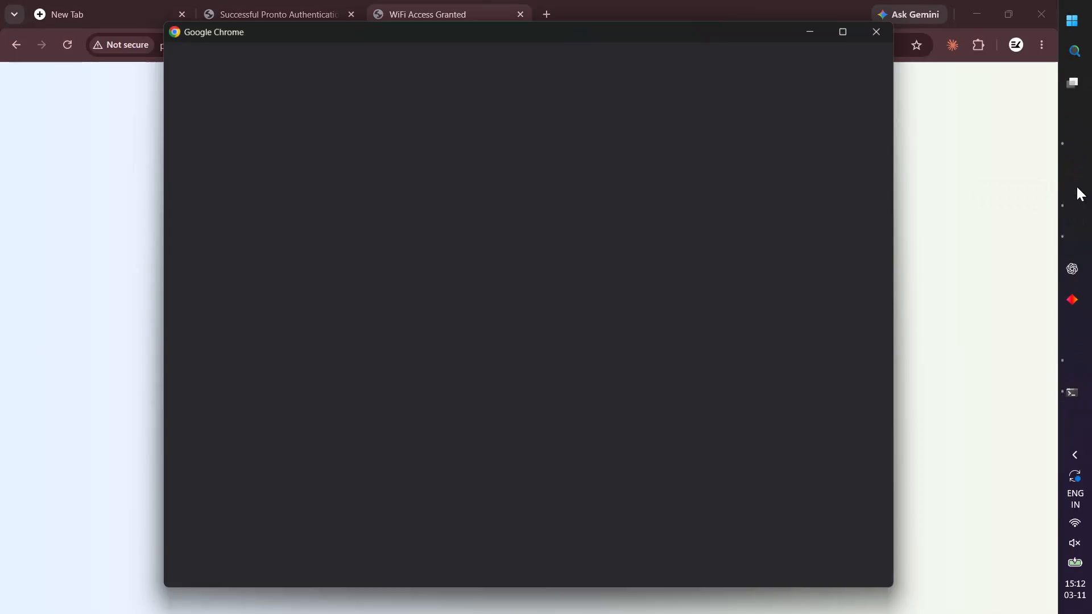
click(1077, 159)
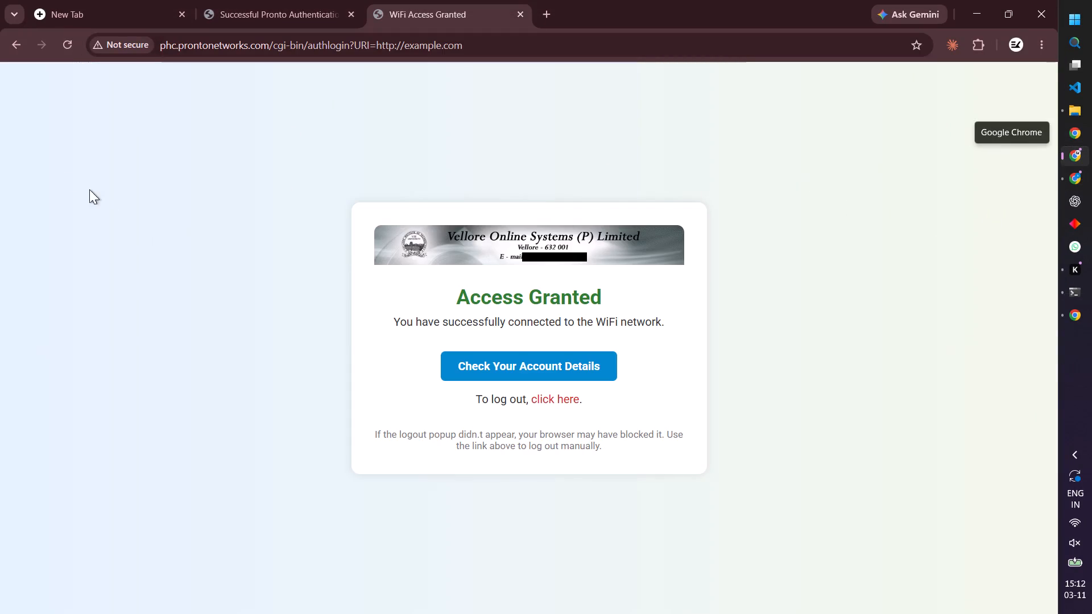
click(115, 0)
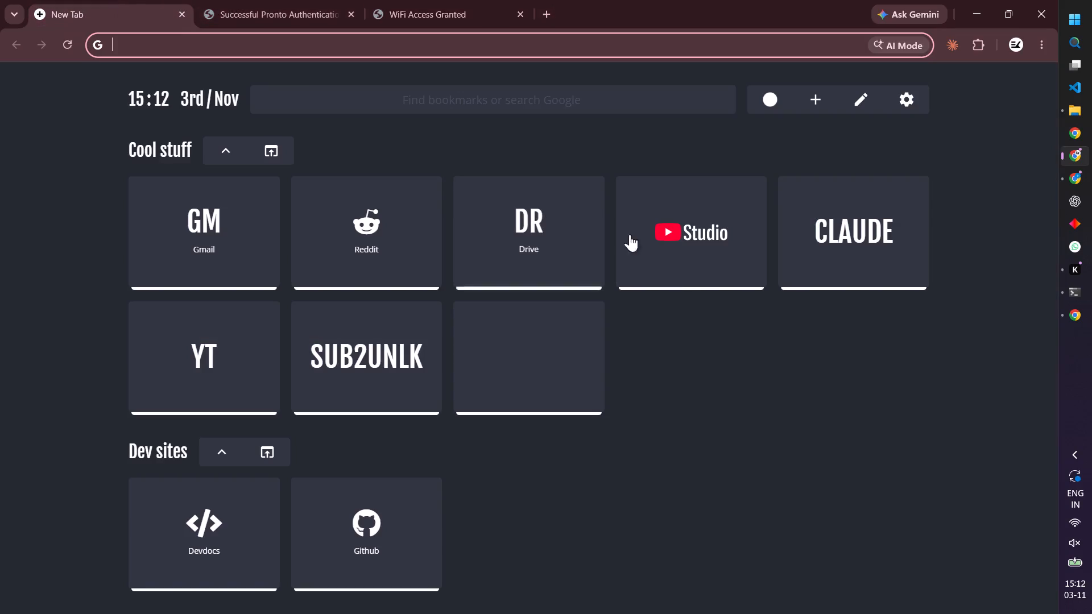
click(681, 238)
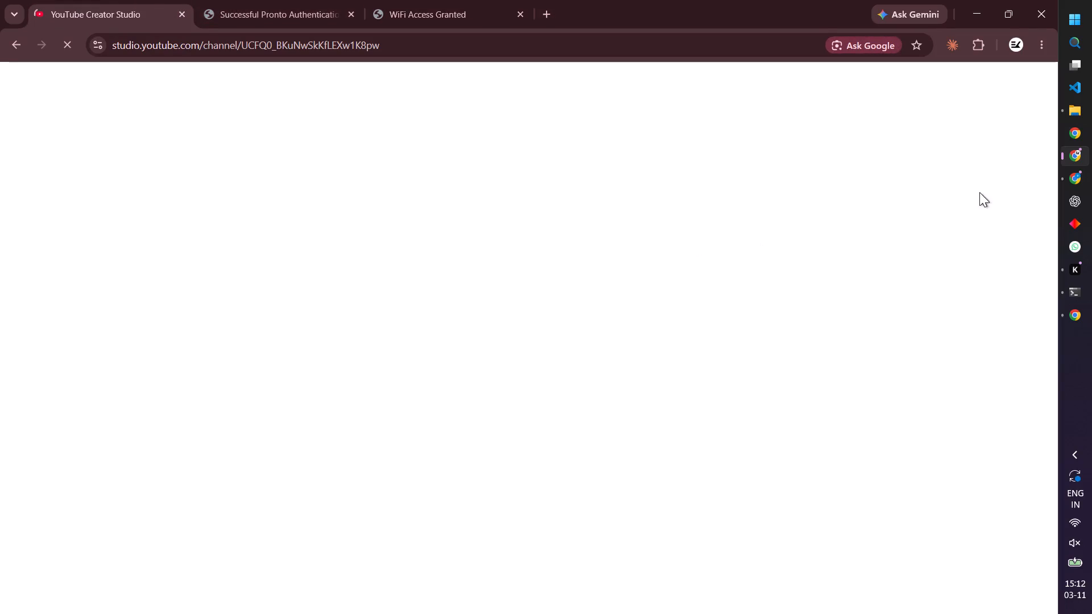
Switch to File Explorer and copy ACPL3970.MOV from the Apple iPad's Internal Storage folder 202611_a.
click(1085, 106)
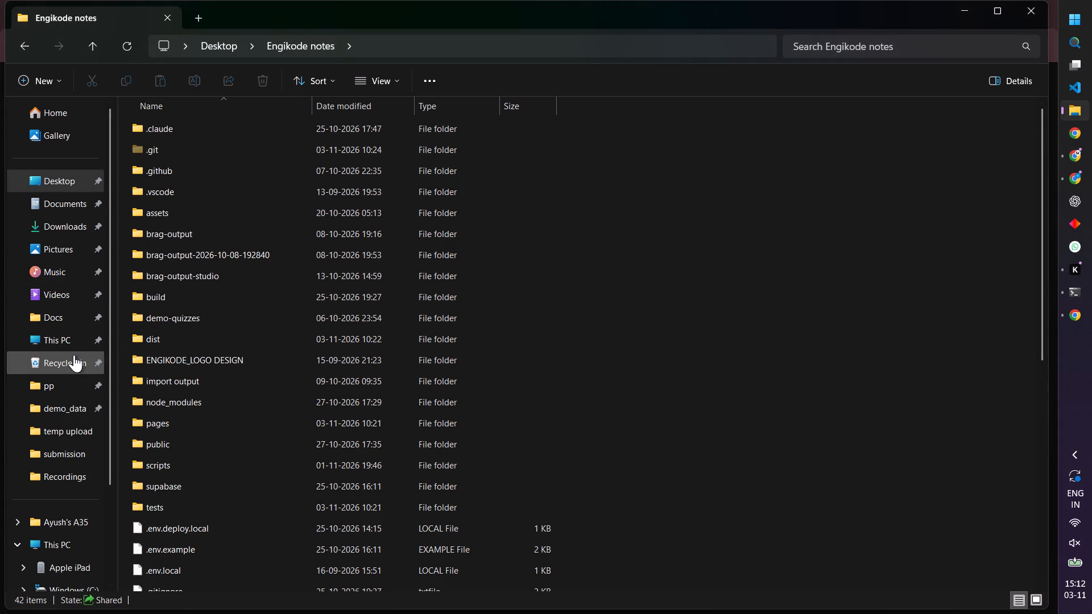
scroll(73, 362, down, 2)
click(73, 446)
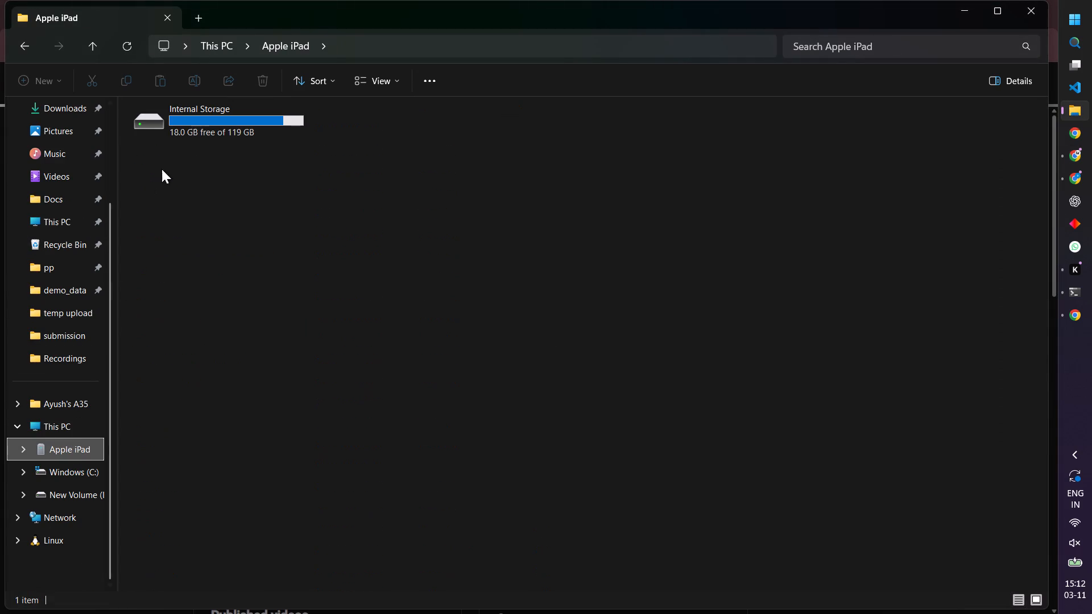
double_click(217, 114)
double_click(705, 136)
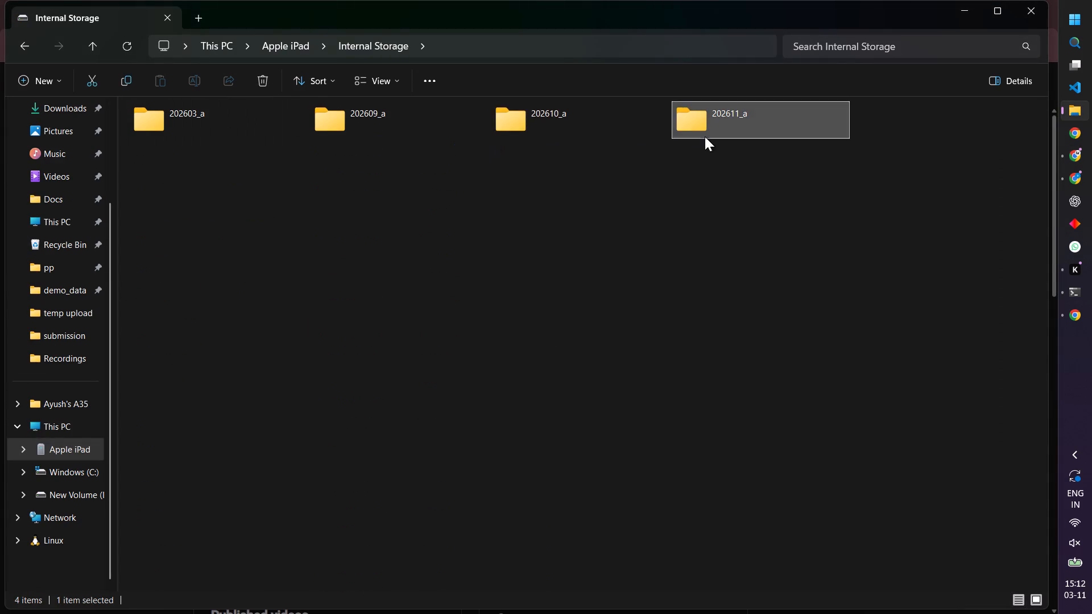
click(220, 136)
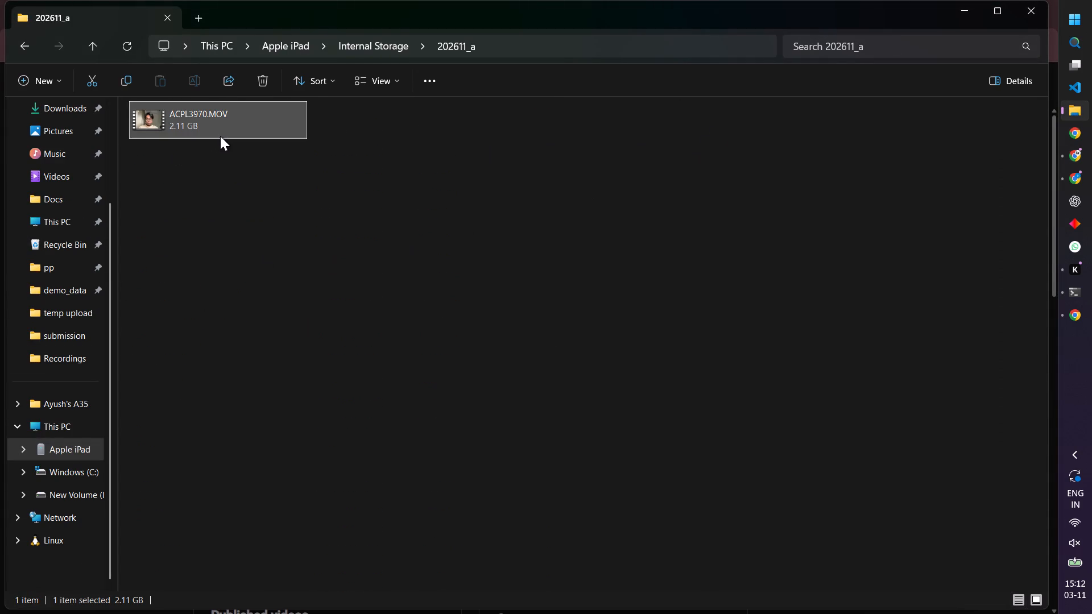
click(119, 76)
Delete maths.MOV and stats.MOV from the temp upload folder.
click(77, 314)
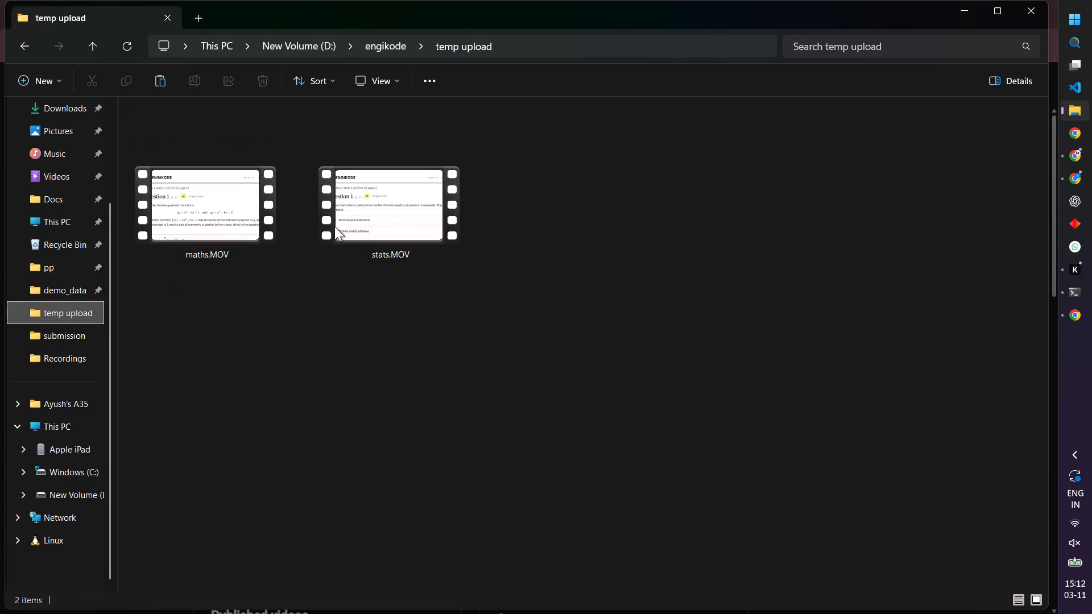
drag(572, 304, 80, 162)
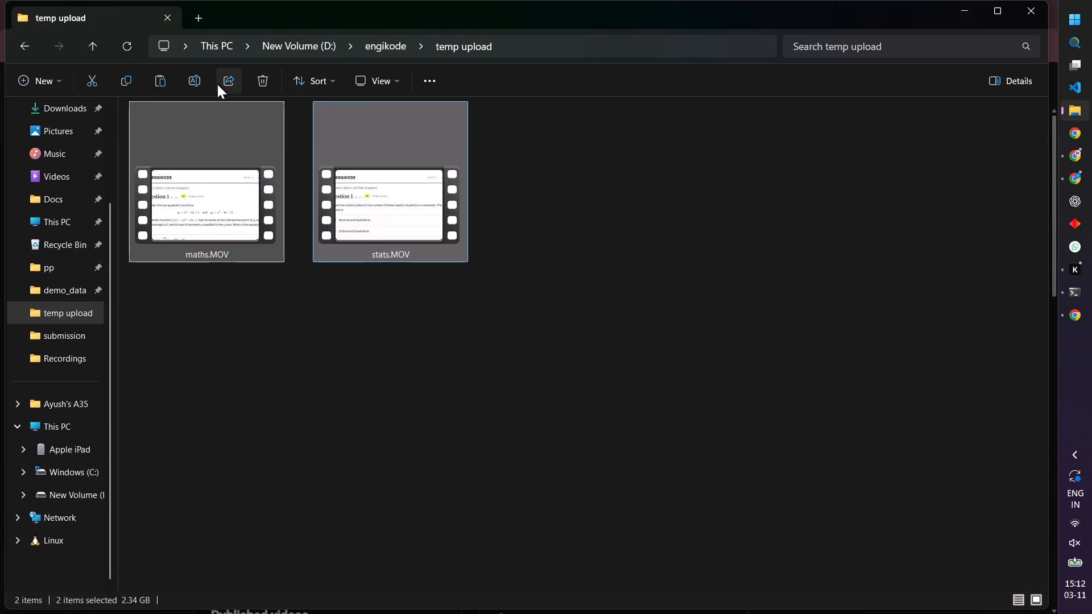
click(262, 88)
Paste the copied iPad video into the temp upload folder.
click(289, 278)
key(ctrl+v)
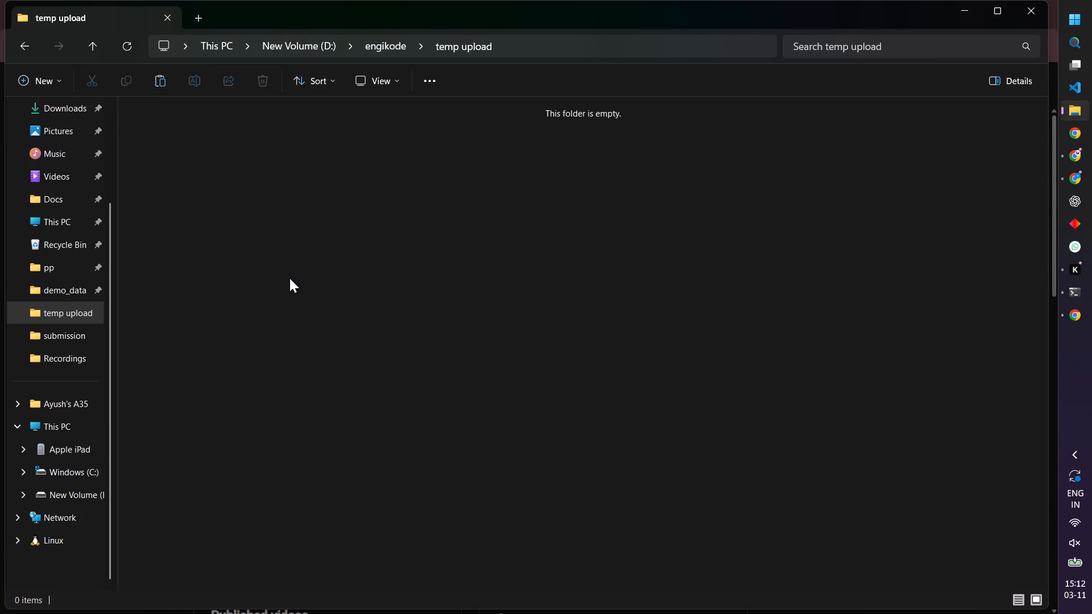
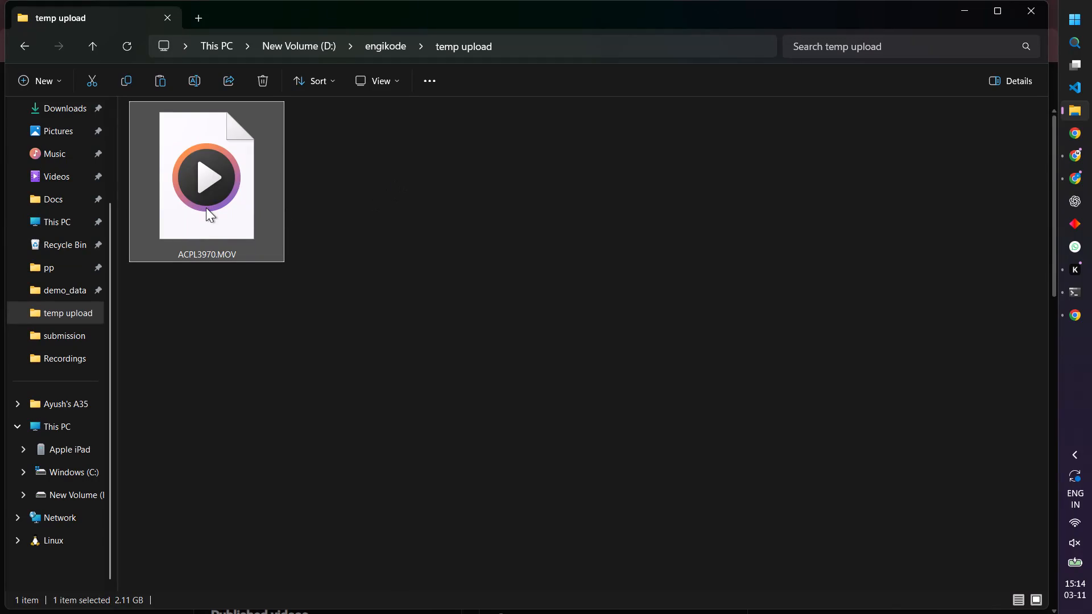
Play ACPL3970.MOV from the temp upload folder with the system volume lowered to about 42.
double_click(206, 208)
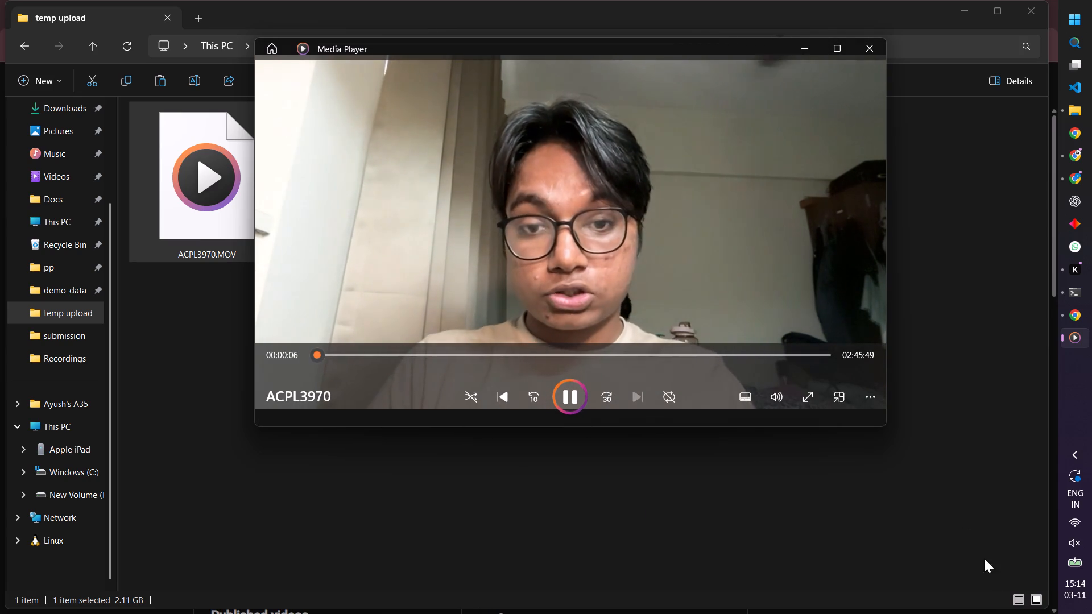
click(1091, 540)
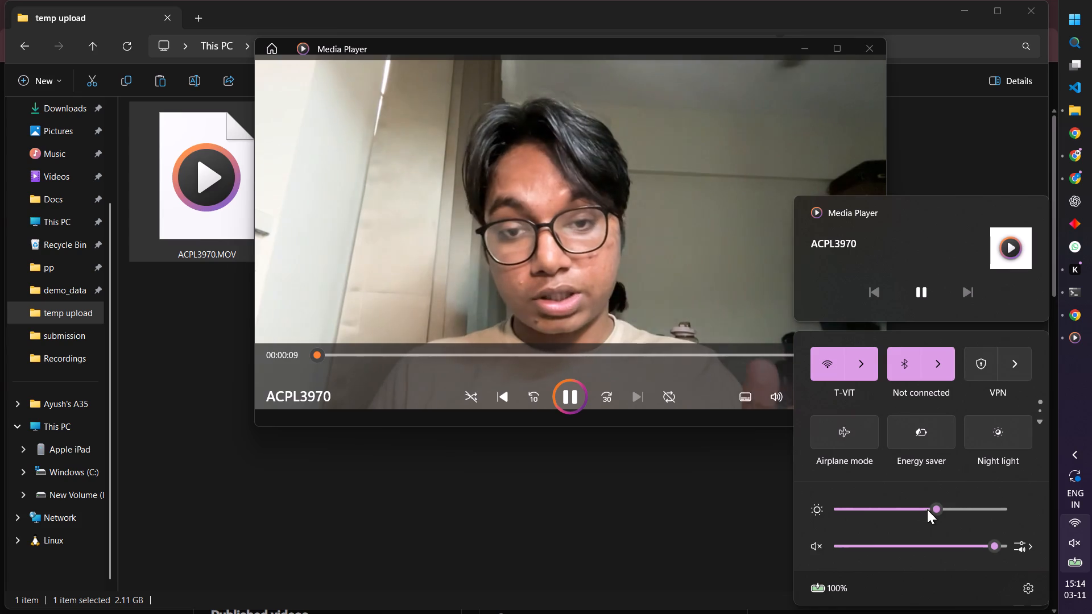
drag(979, 551, 924, 557)
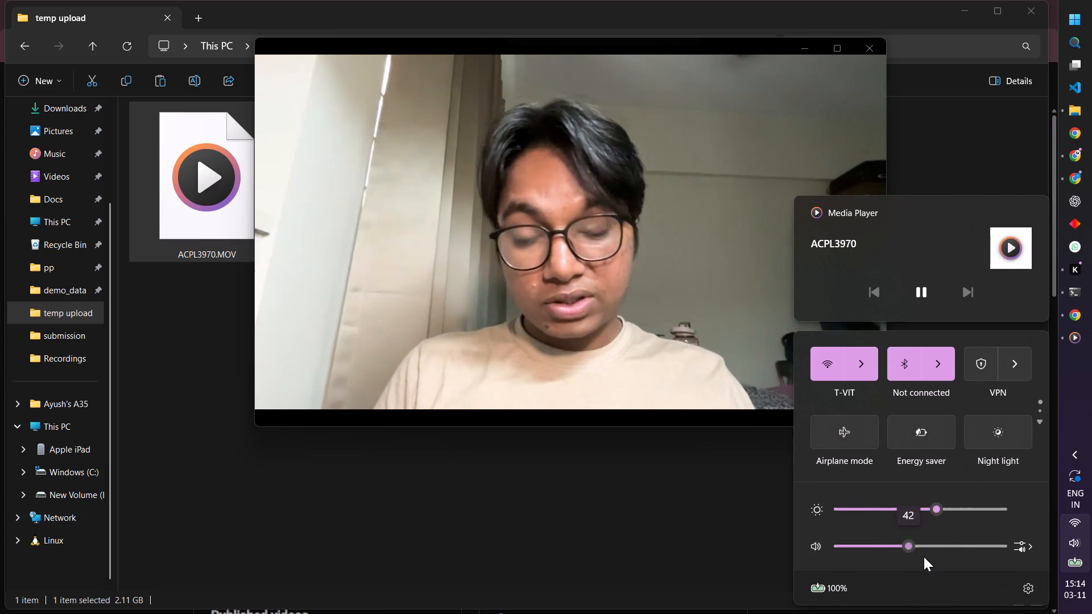
drag(924, 557, 925, 557)
Skim the ACPL3970 video at several points from its start to near its end, and close the player.
drag(317, 357, 319, 357)
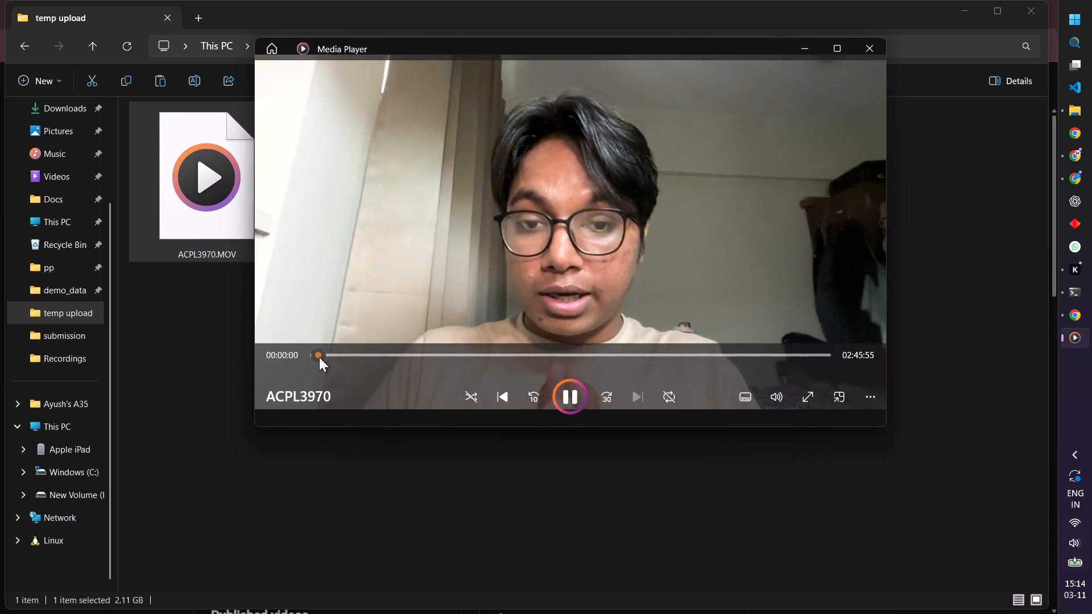
drag(319, 357, 332, 356)
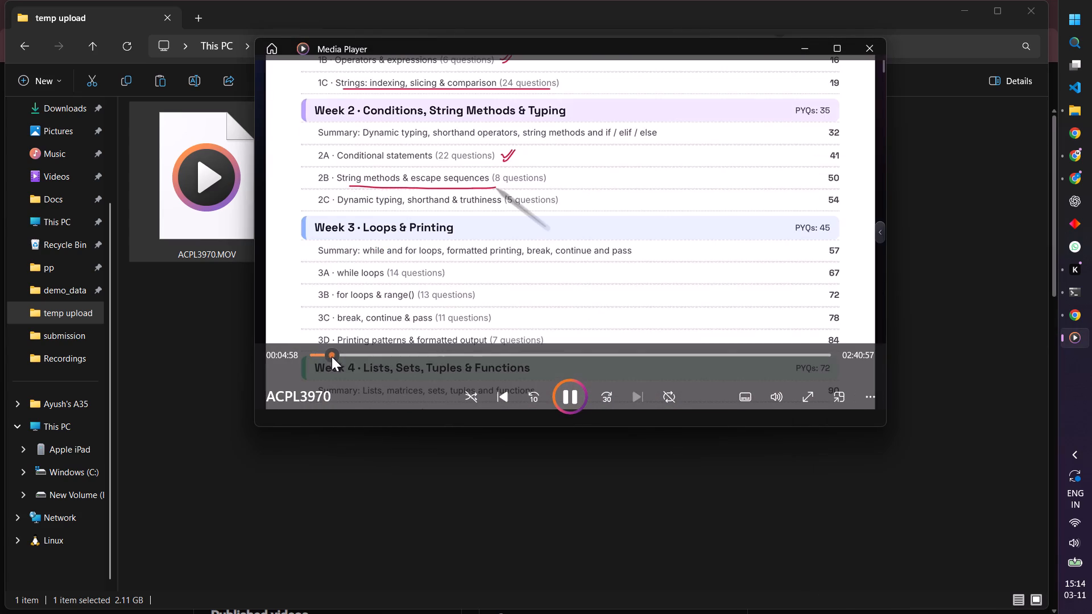
drag(332, 356, 469, 351)
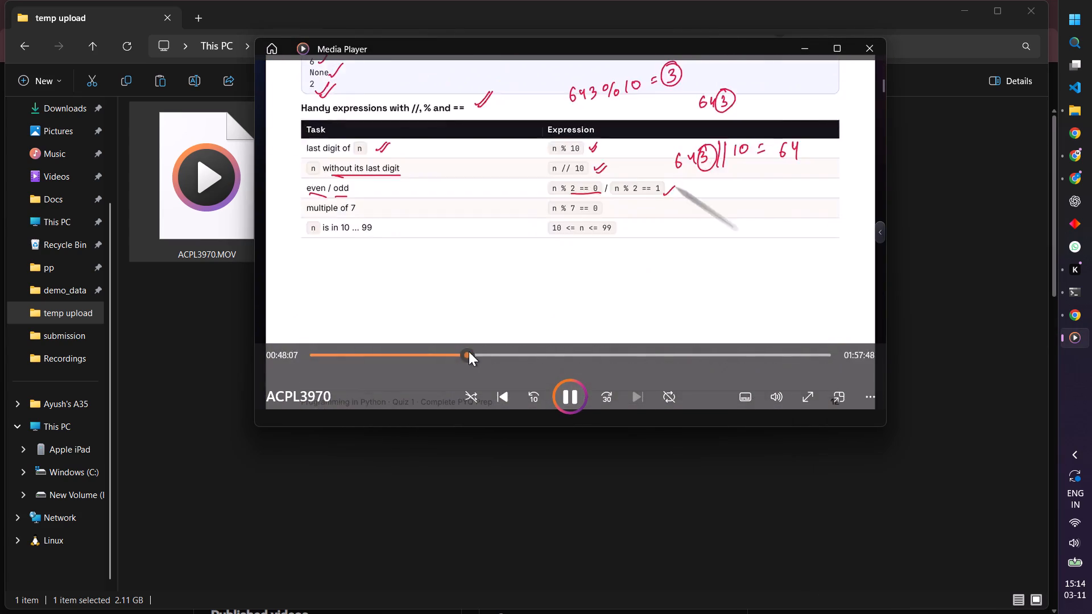
drag(469, 351, 682, 362)
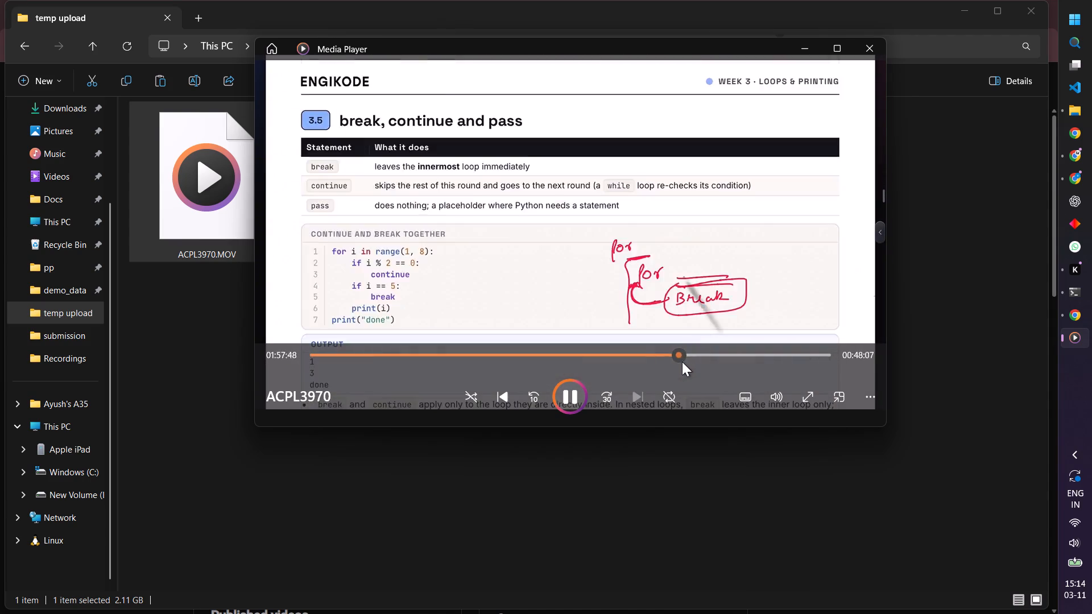
drag(682, 362, 798, 351)
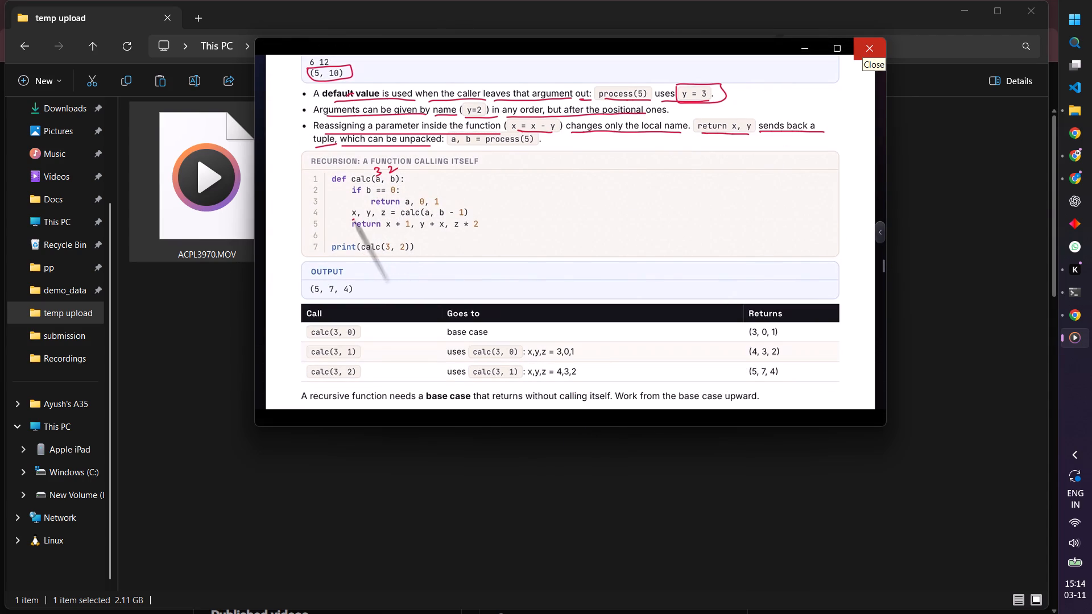
click(862, 48)
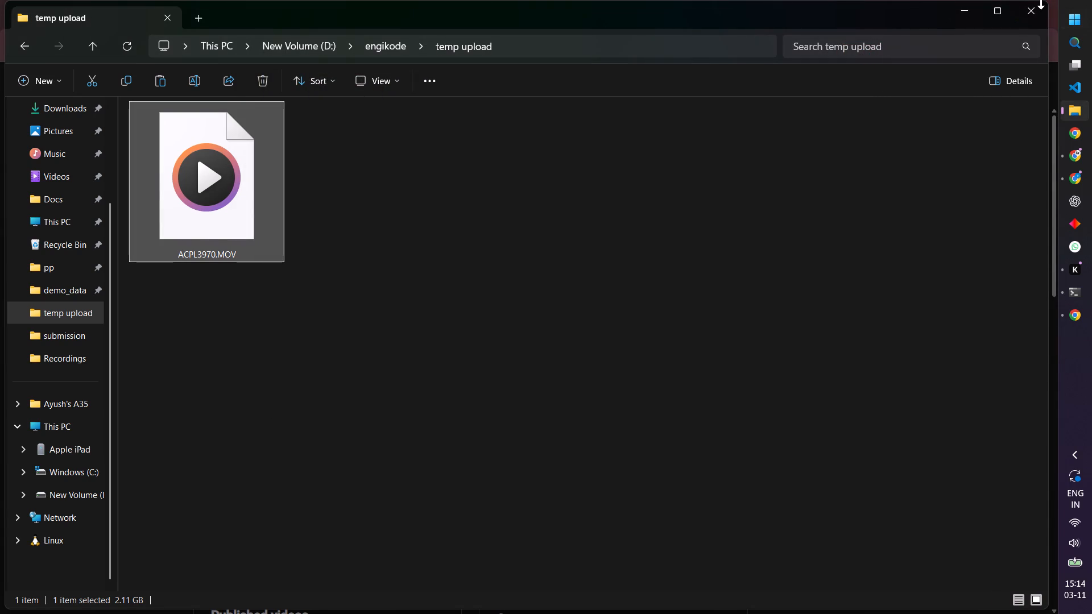
Close the temp upload folder window to return to YouTube Studio in Chrome.
click(1040, 0)
click(1036, 2)
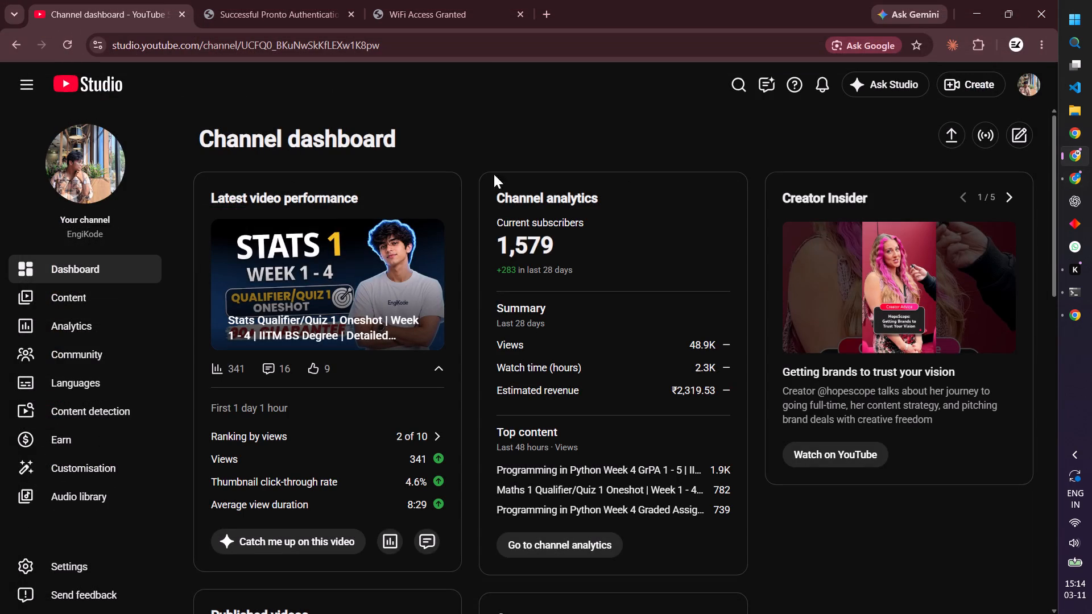
Start a new video upload in YouTube Studio using ACPL3970.MOV from the temp upload folder.
click(972, 83)
click(938, 123)
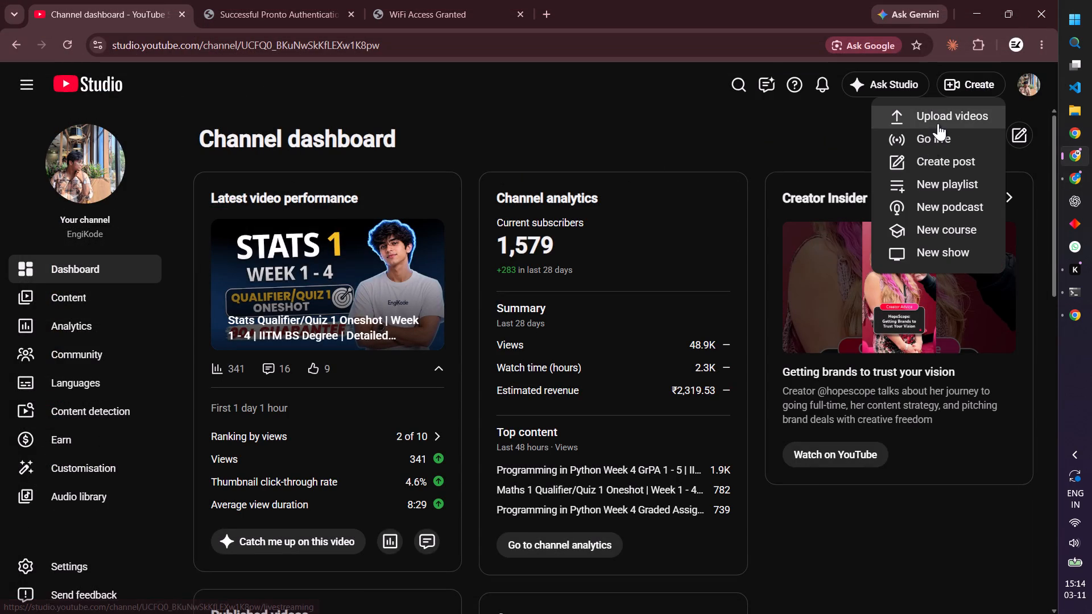
click(537, 416)
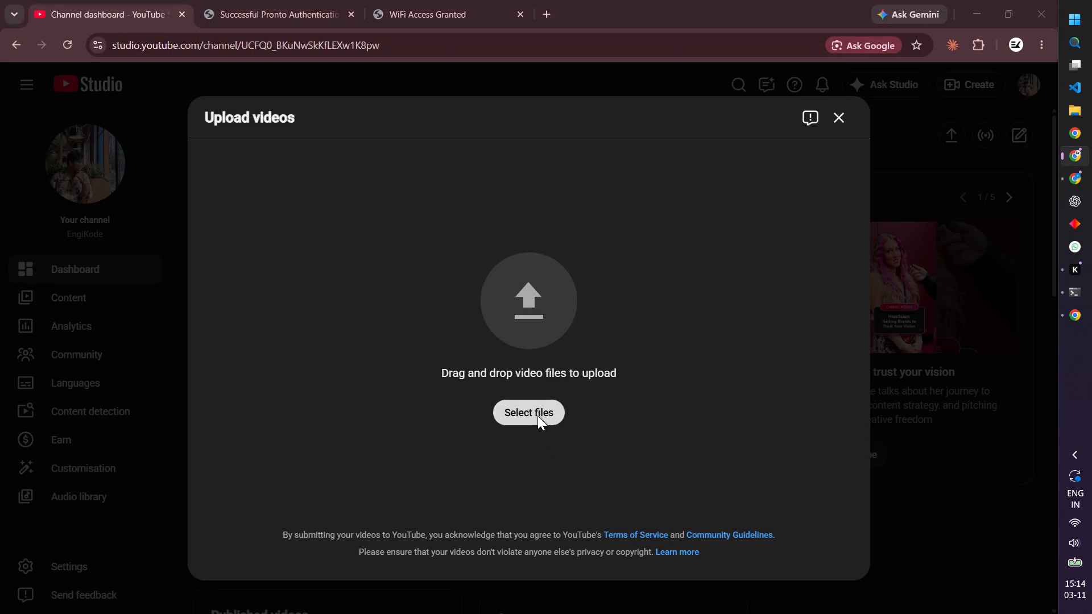
scroll(48, 221, up, 3)
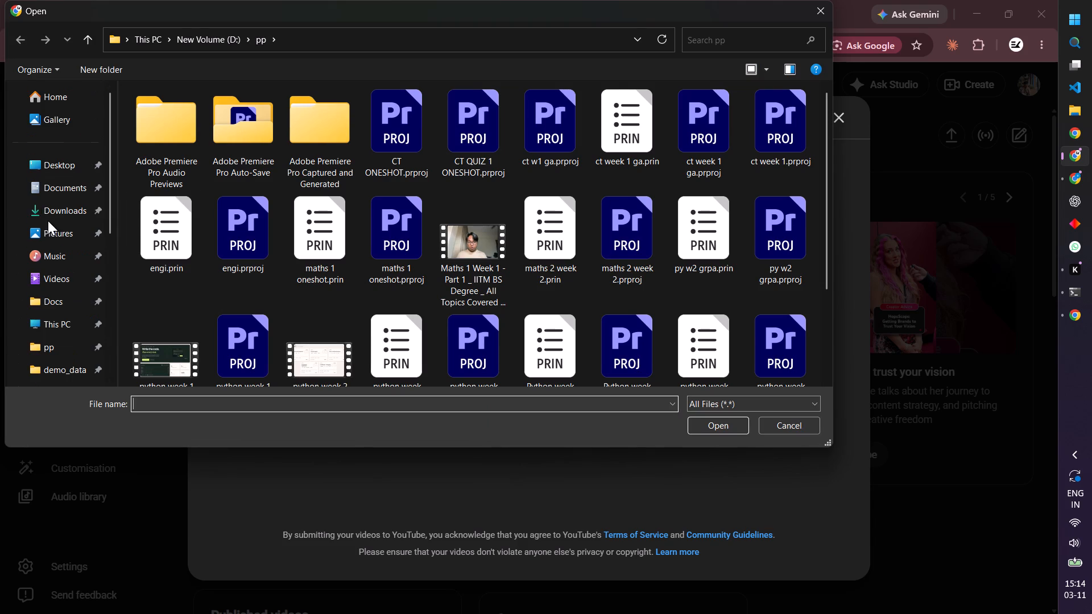
scroll(48, 221, up, 2)
click(73, 211)
scroll(73, 211, down, 4)
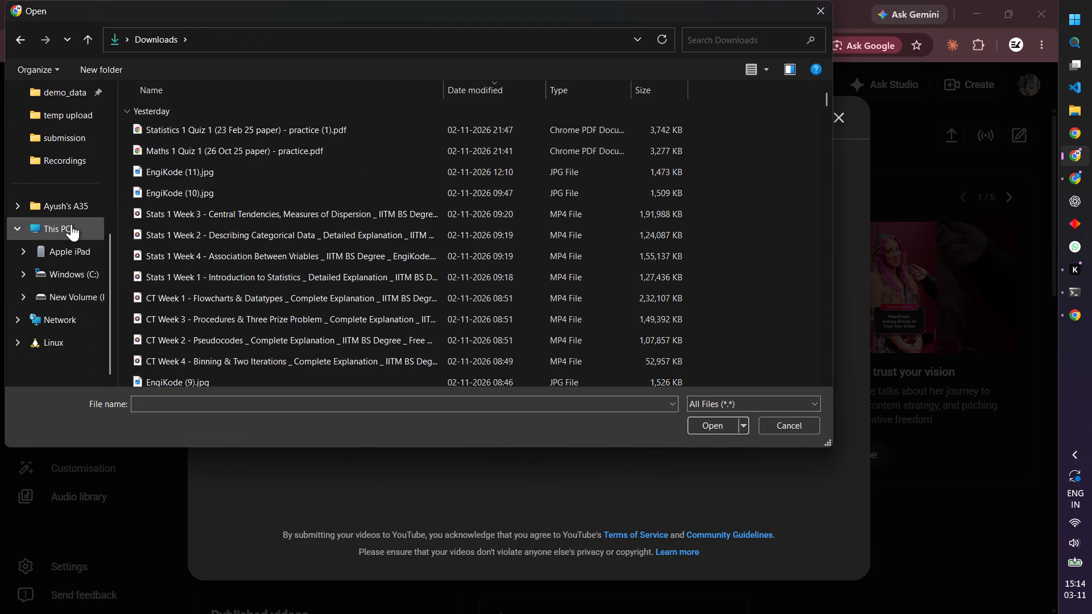
click(78, 117)
double_click(158, 142)
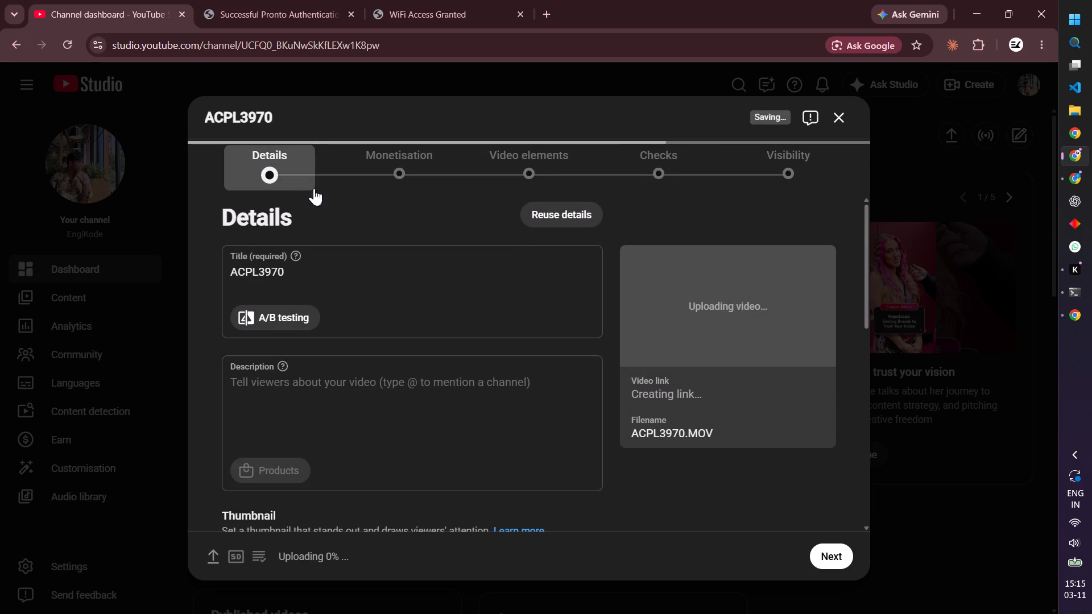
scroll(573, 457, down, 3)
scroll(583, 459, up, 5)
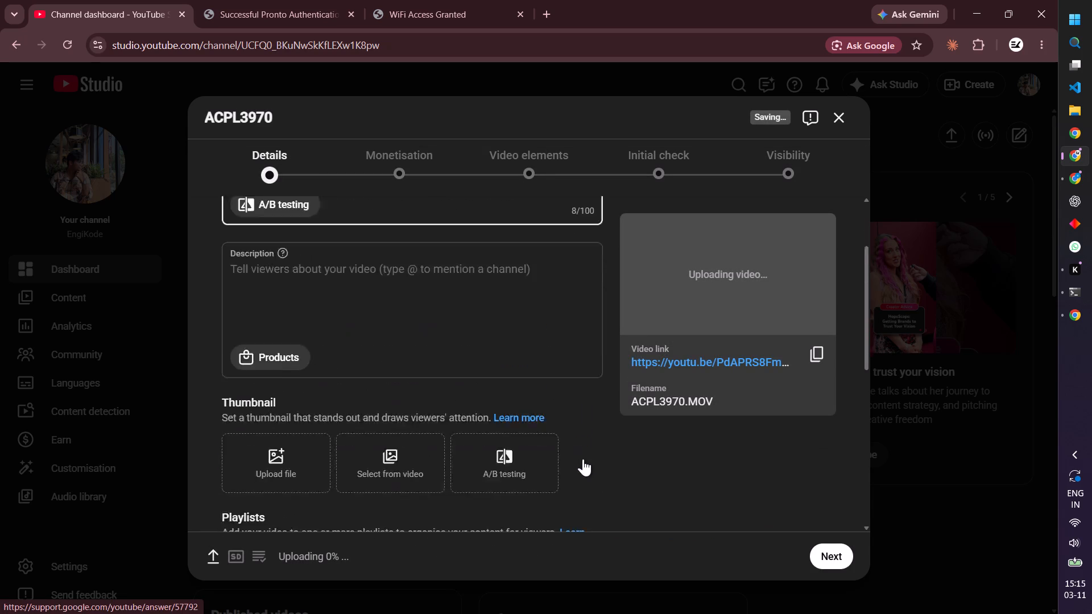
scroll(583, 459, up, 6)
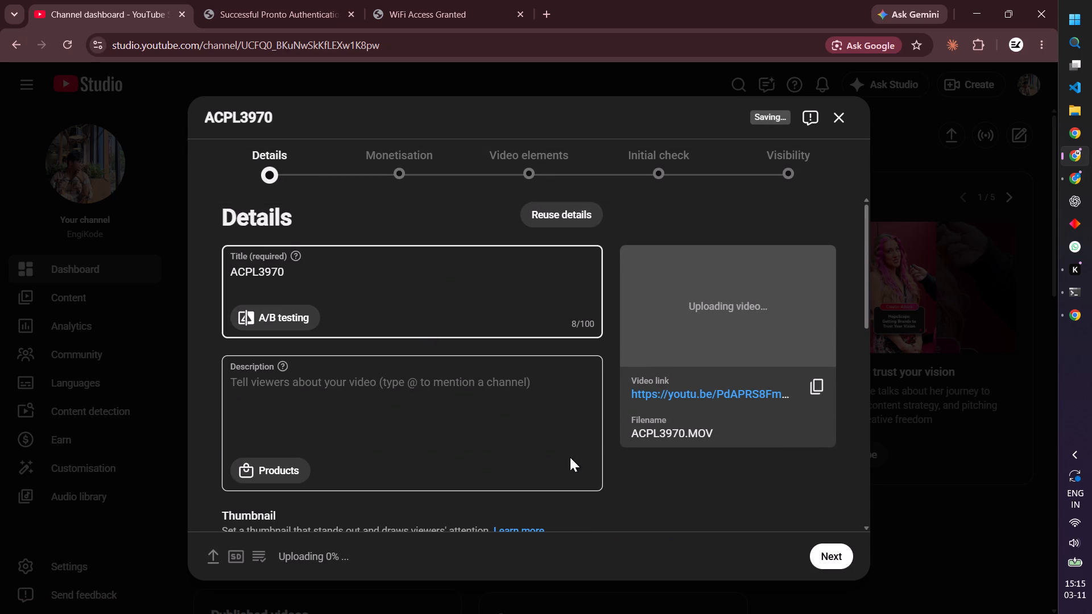
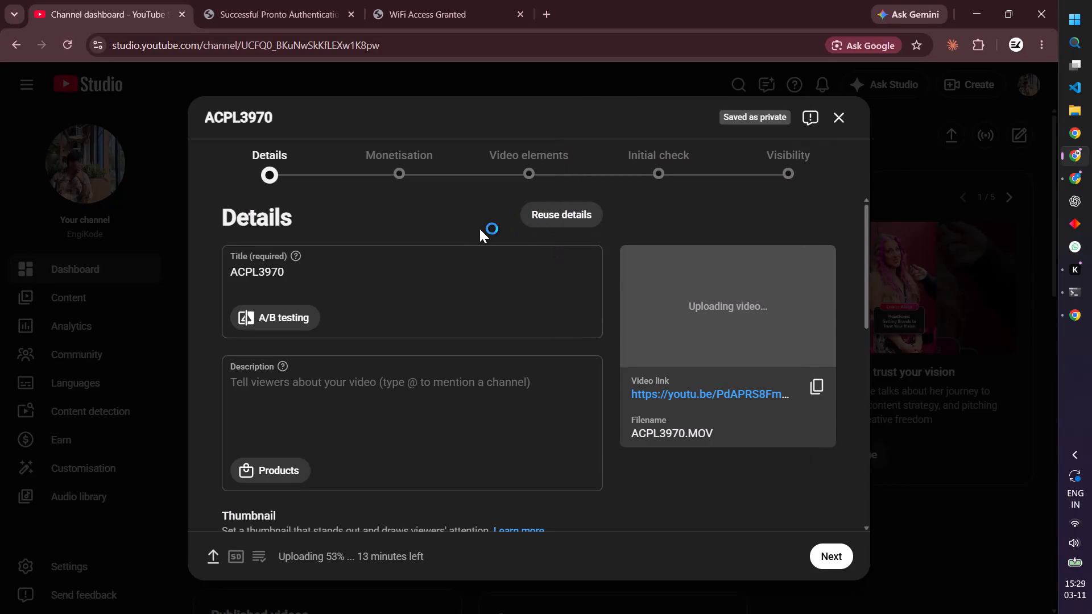
Open the selection of a previous video whose details can be reused for the ACPL3970 upload.
click(585, 210)
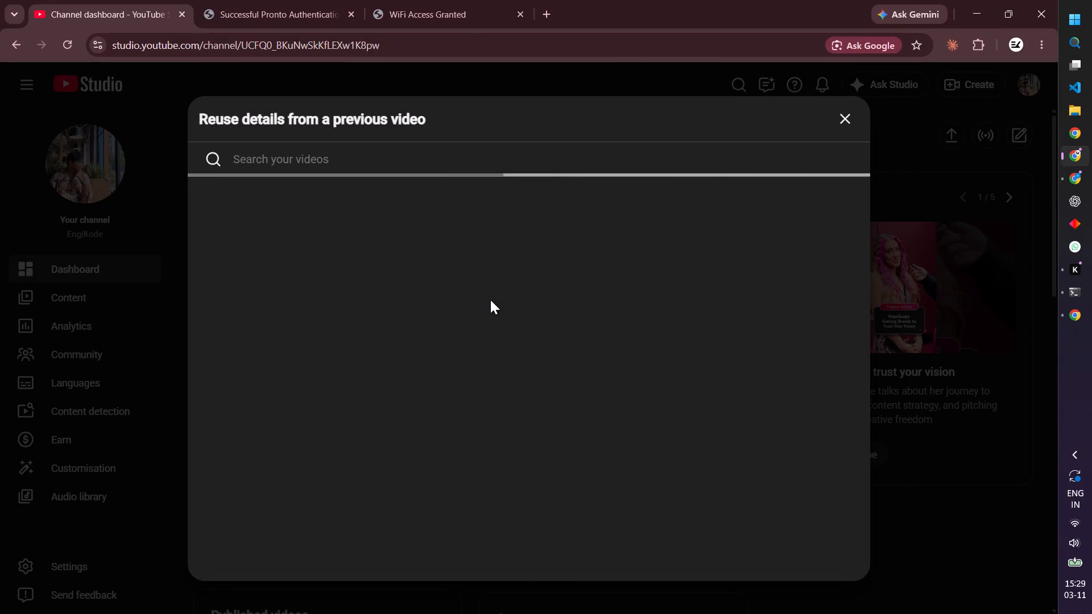
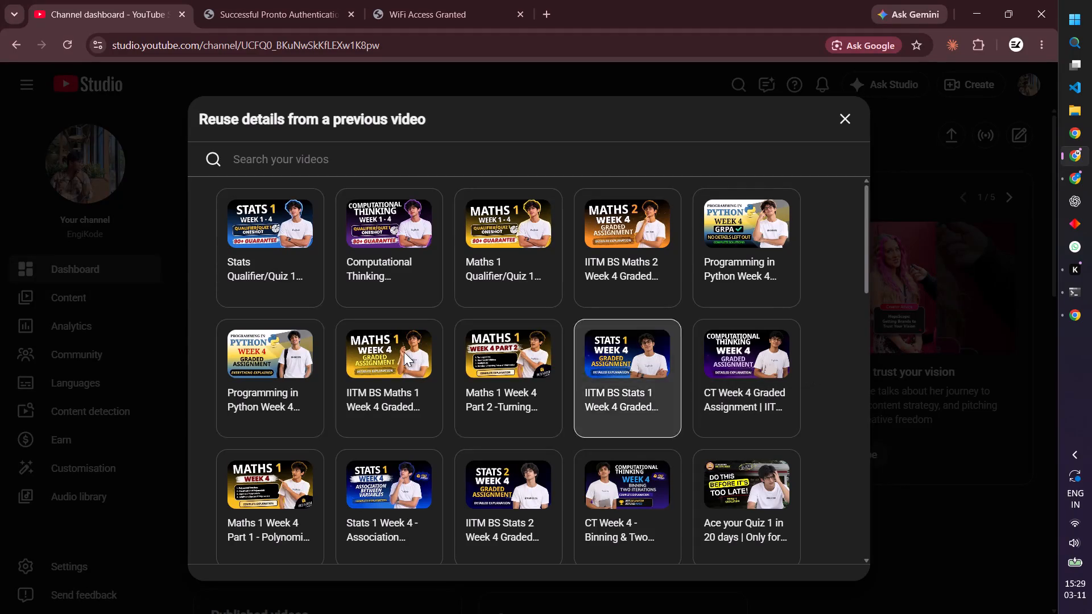
Reuse all preselected details from the previous video "Stats Qualifier/Quiz 1 Oneshot | Week 1 - 4" for the ACPL3970 upload.
scroll(546, 337, up, 4)
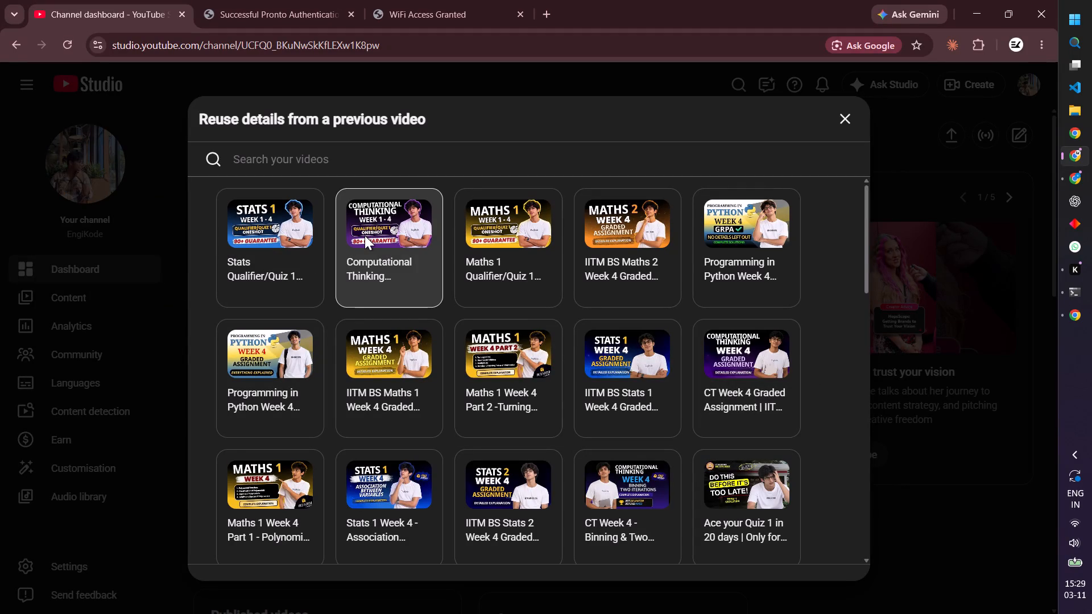
click(249, 245)
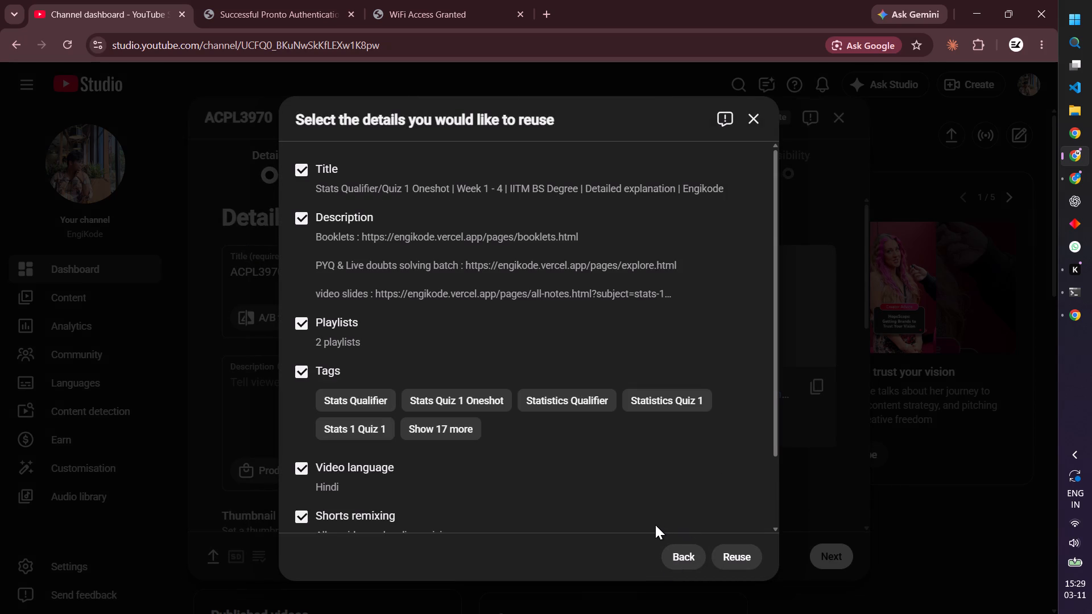
click(727, 561)
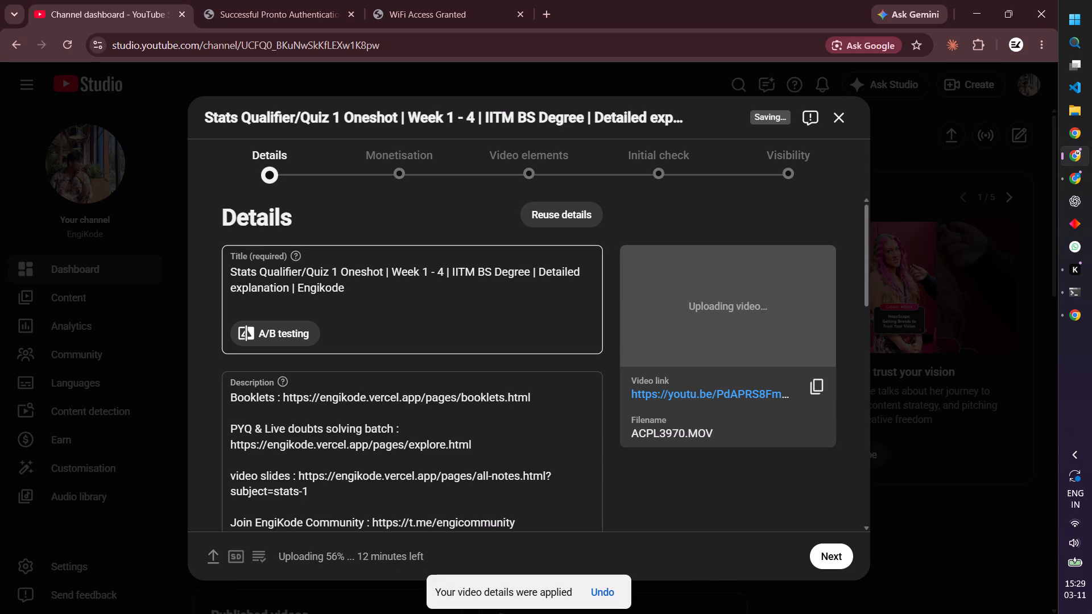
Select the opening text "Stats Qualifier/" in the video title for editing.
drag(305, 268, 245, 284)
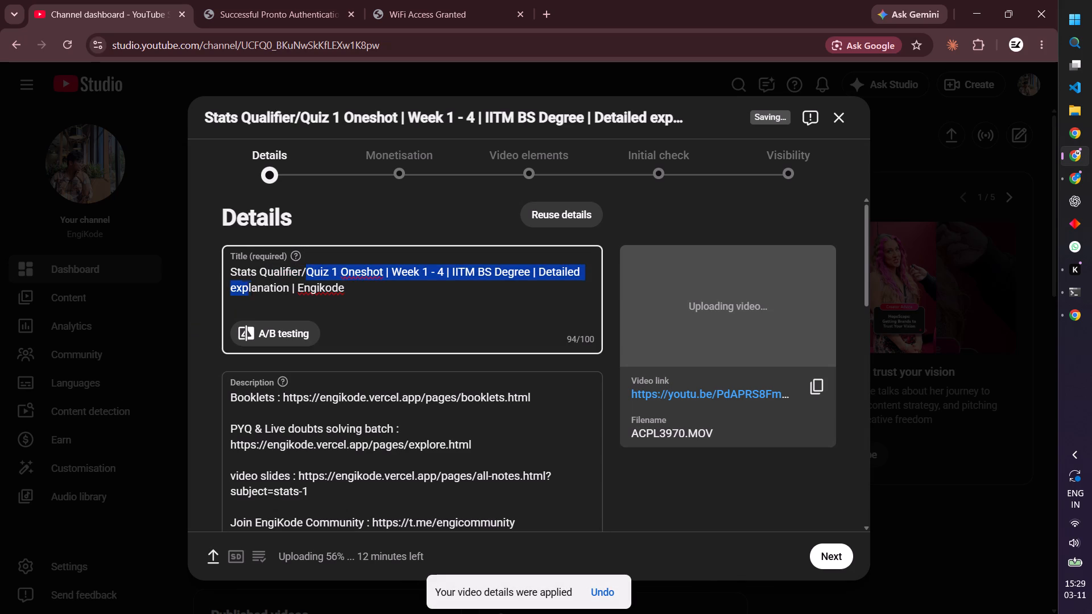
drag(245, 284, 227, 267)
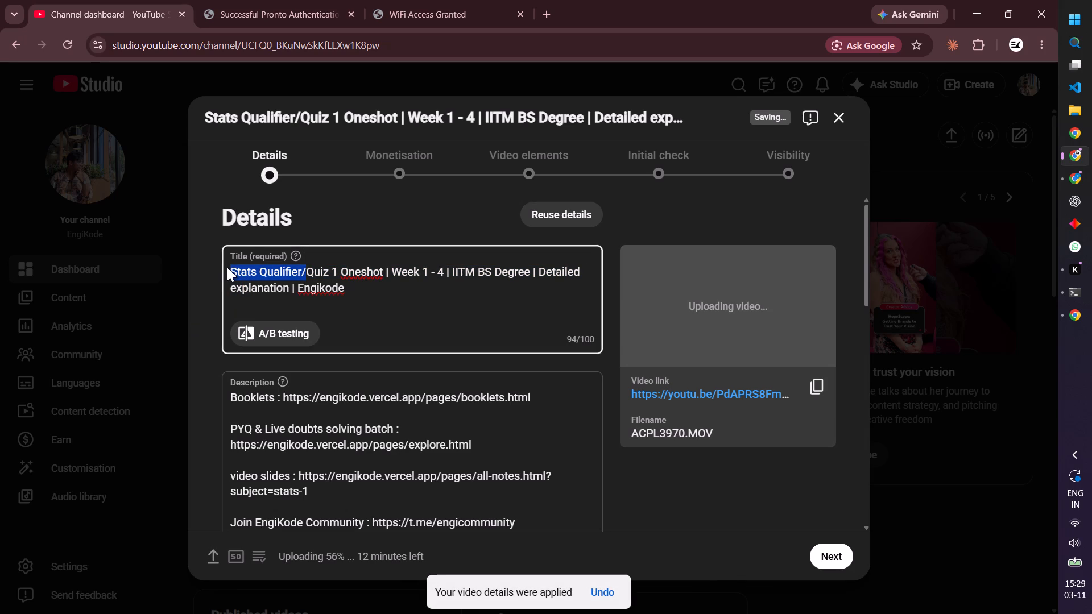
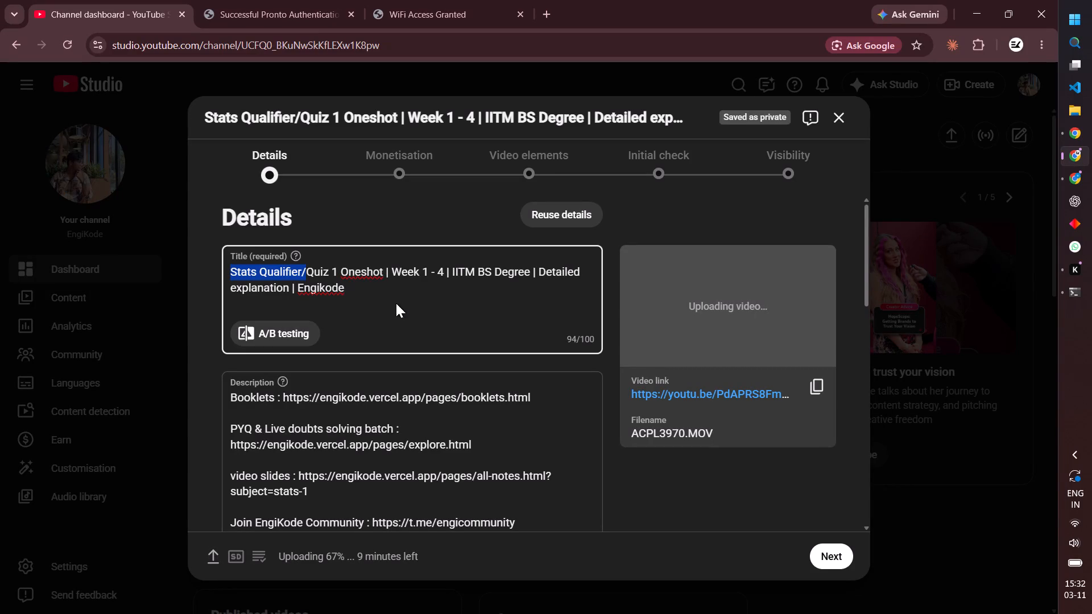
Replace "Stats Qualifier/" at the start of the video title with "Programming in Python" and copy the full title.
key(p)
text(rogramming)
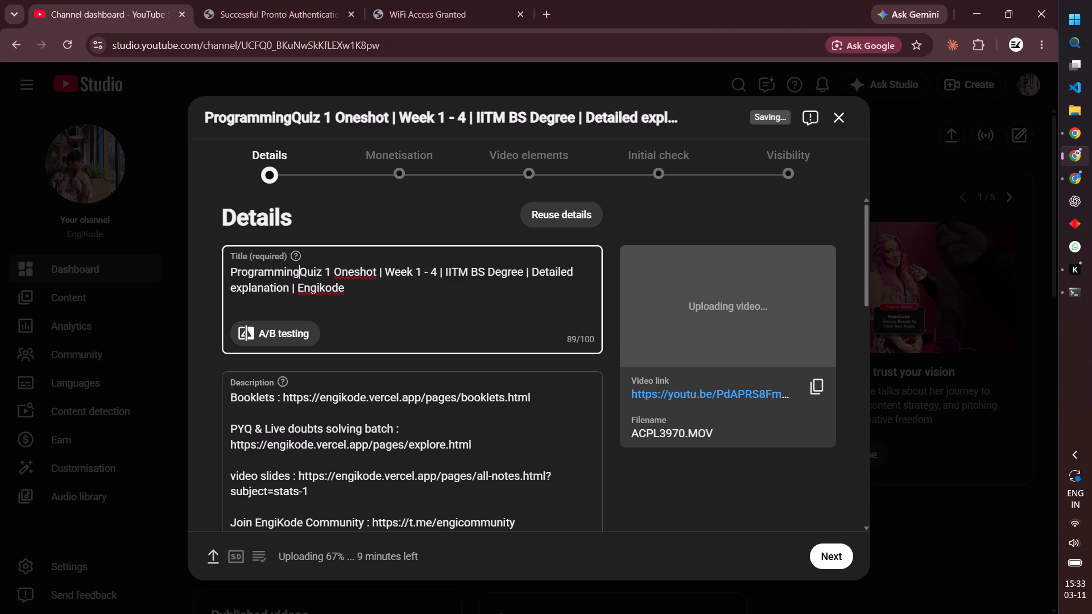
key(space)
text(in)
key(space)
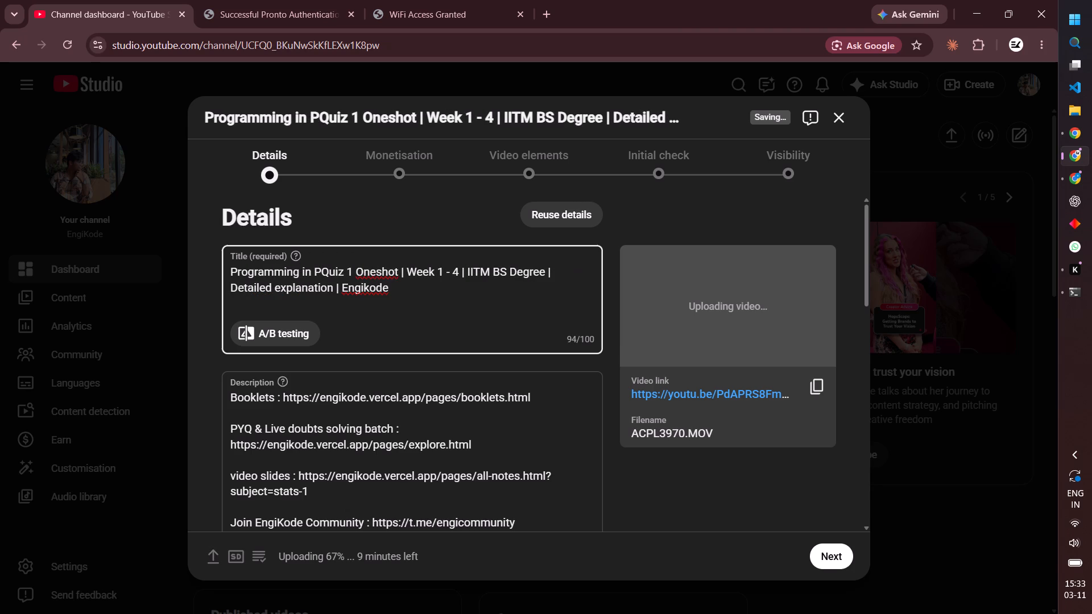
text(ython)
key(space)
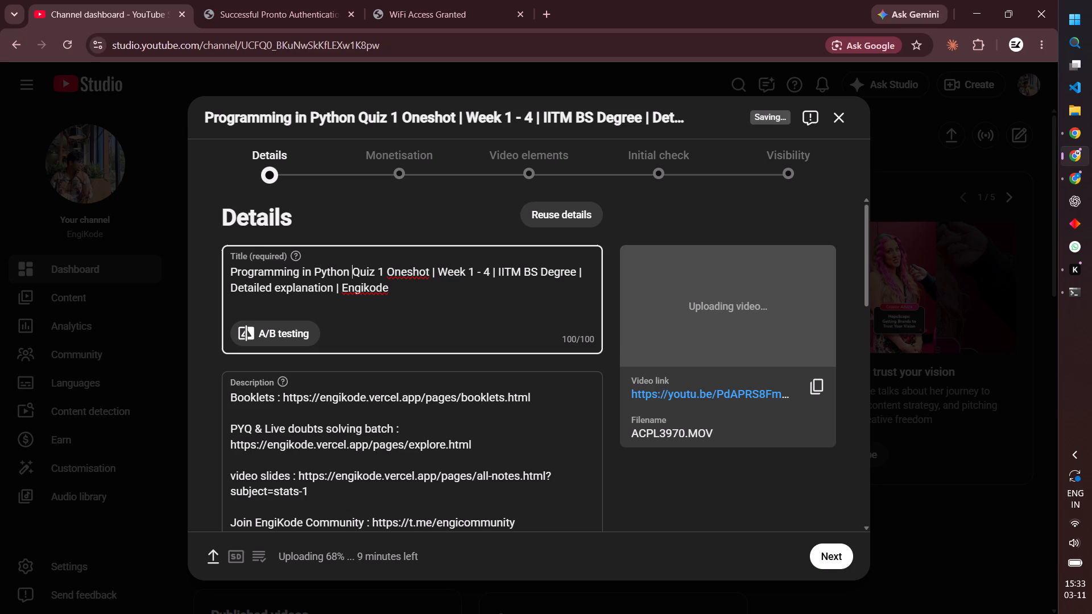
drag(417, 289, 216, 275)
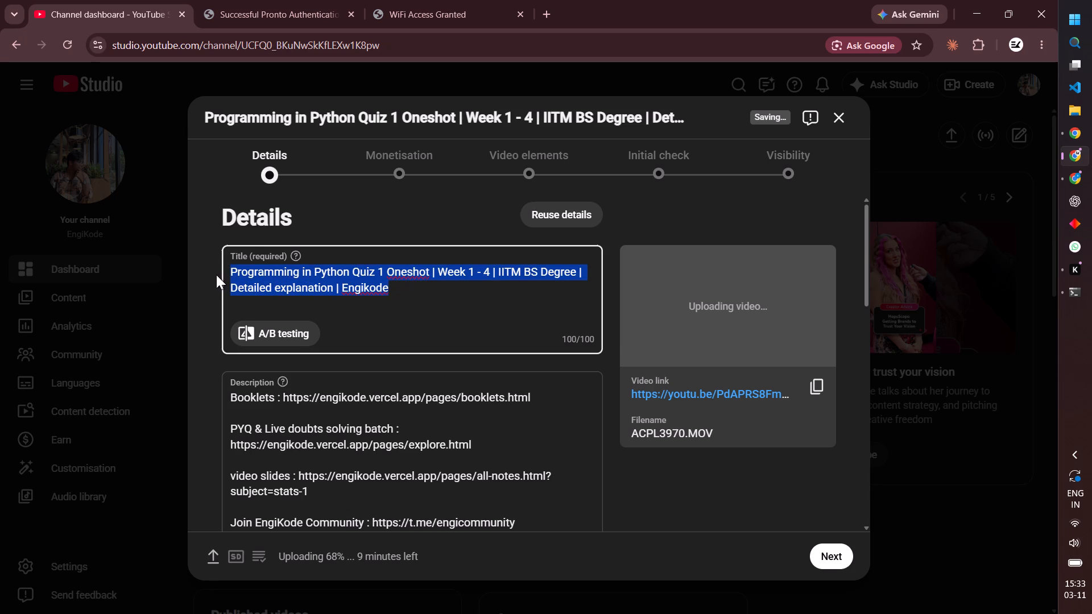
key(ctrl+c)
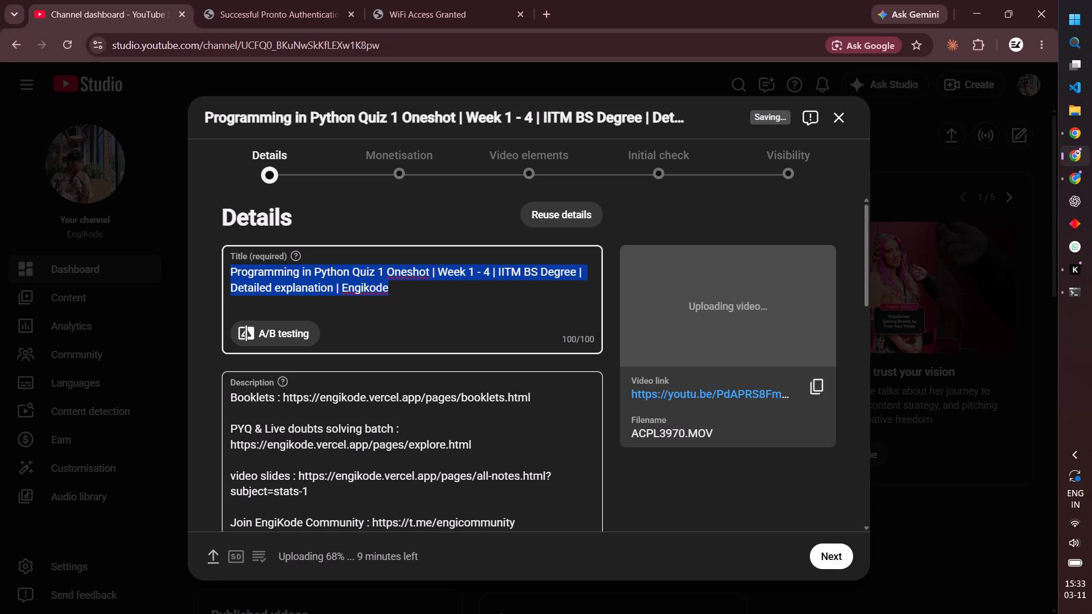
Delete the "PYQ & Live doubts solving batch" entry and its link from the video description.
drag(488, 454, 223, 418)
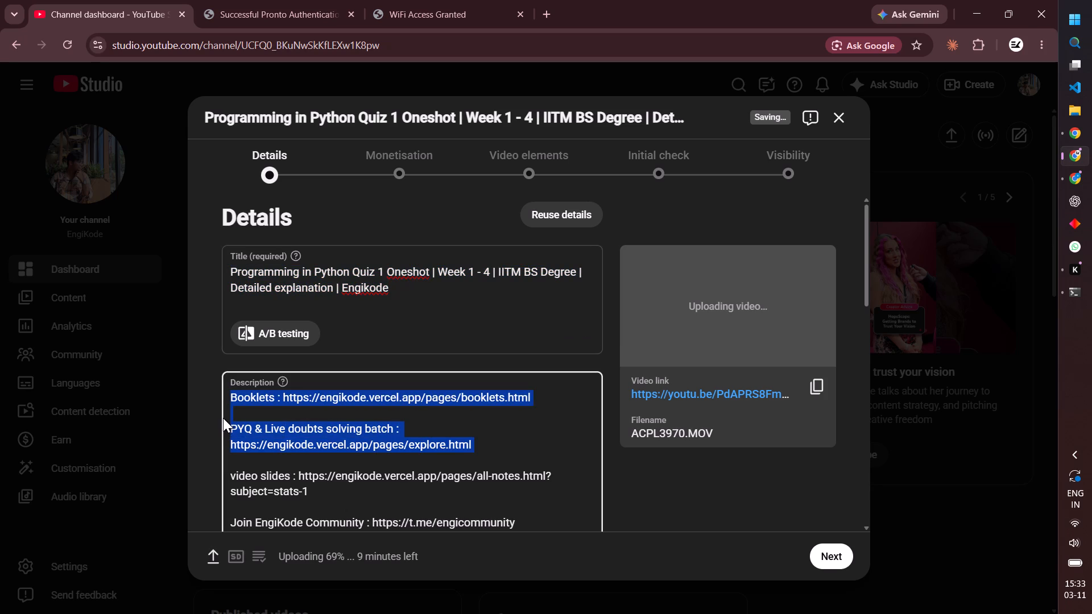
click(241, 421)
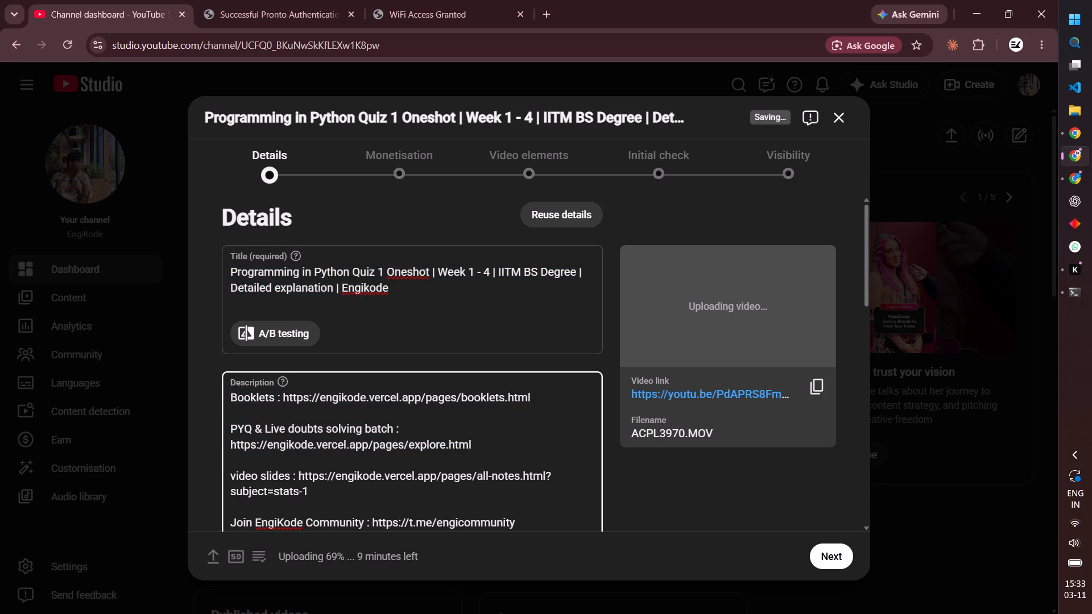
drag(231, 416, 230, 462)
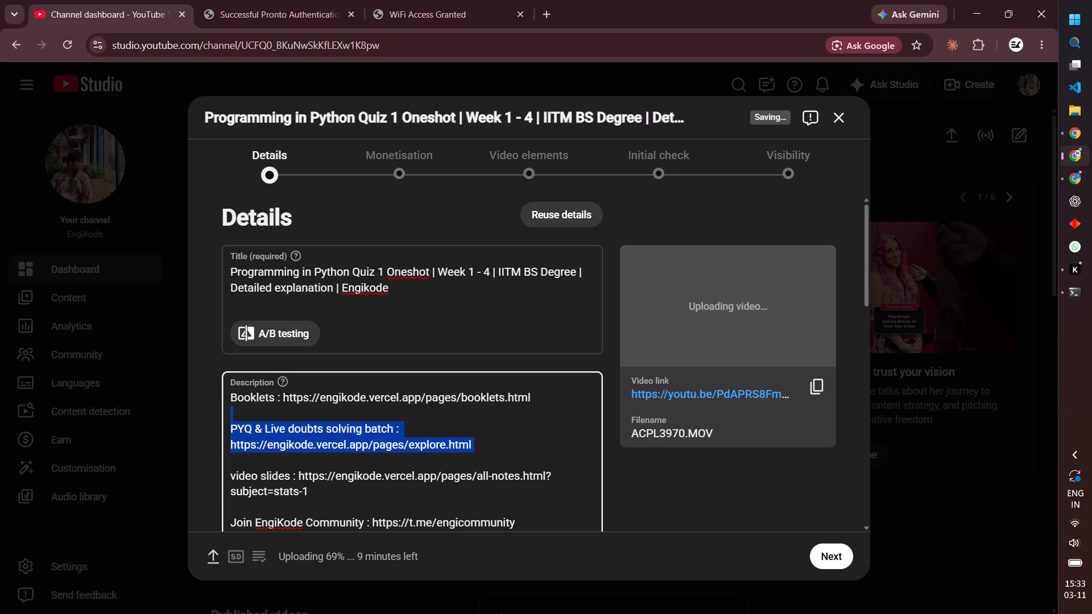
drag(230, 462, 233, 462)
key(BackSpace)
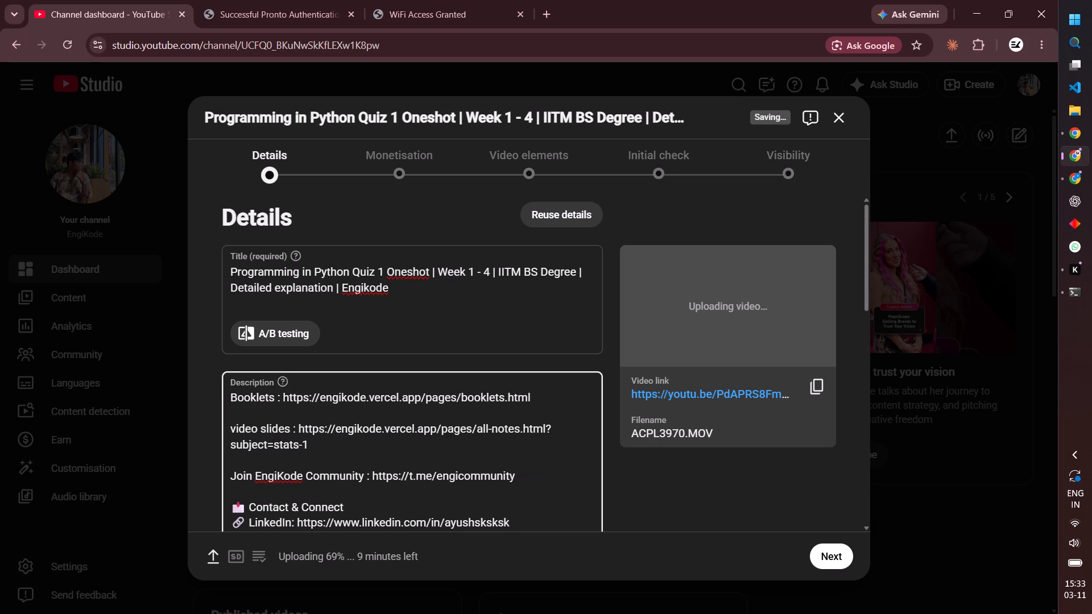
Add "Term 2" before "Booklets" in the first line of the description.
click(230, 397)
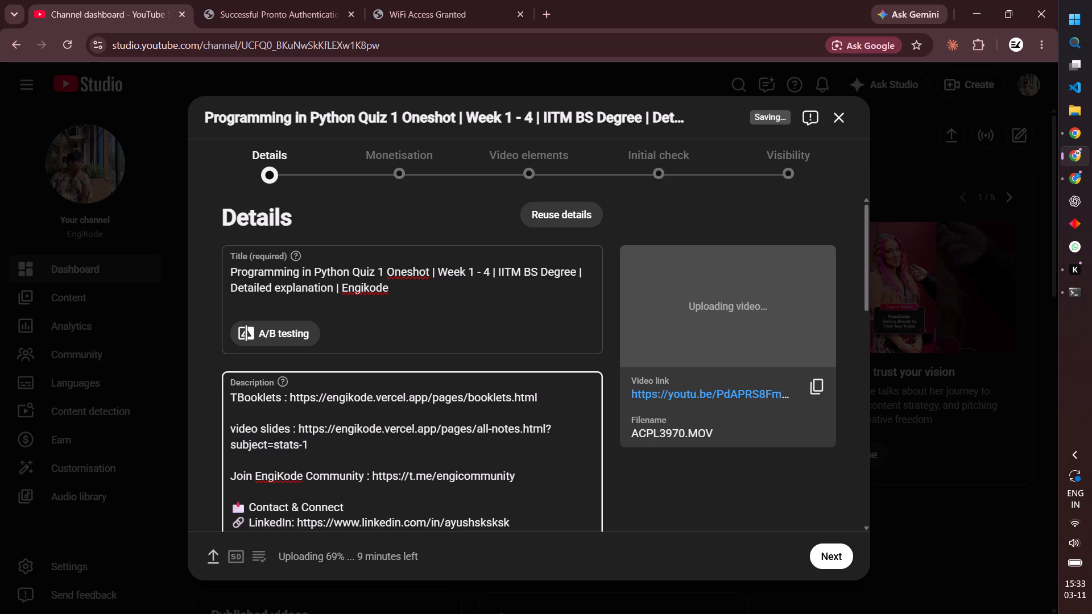
text(erm 2)
key(space)
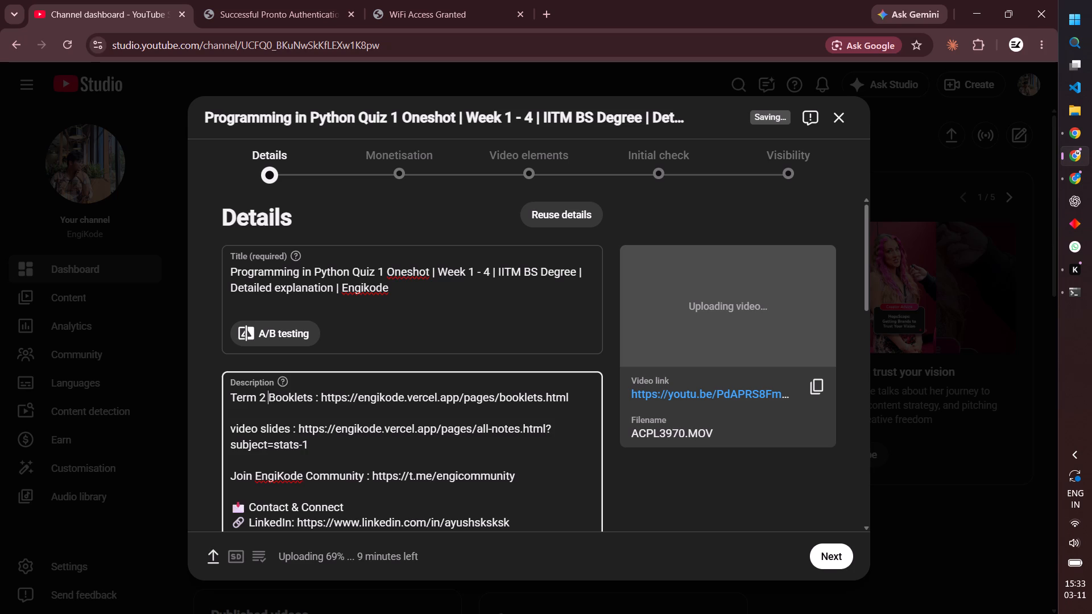
Change the video's playlists by removing STATS 1 QUALIFIER and Stats 1 by Engikode(Ayush) and adding Programming in Python by ENGIKODE.
scroll(419, 475, down, 4)
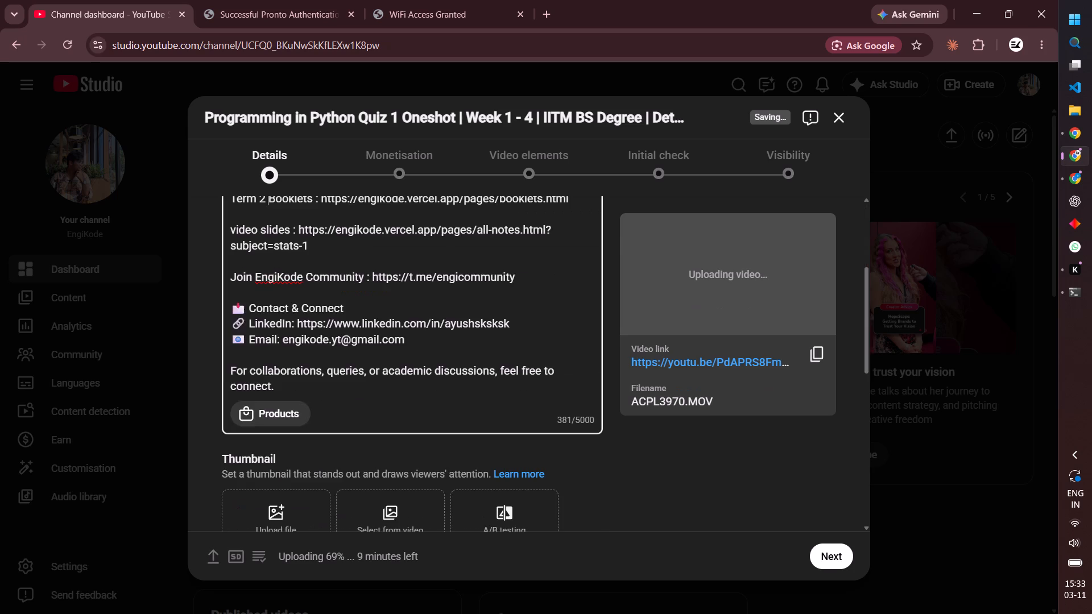
scroll(419, 475, down, 3)
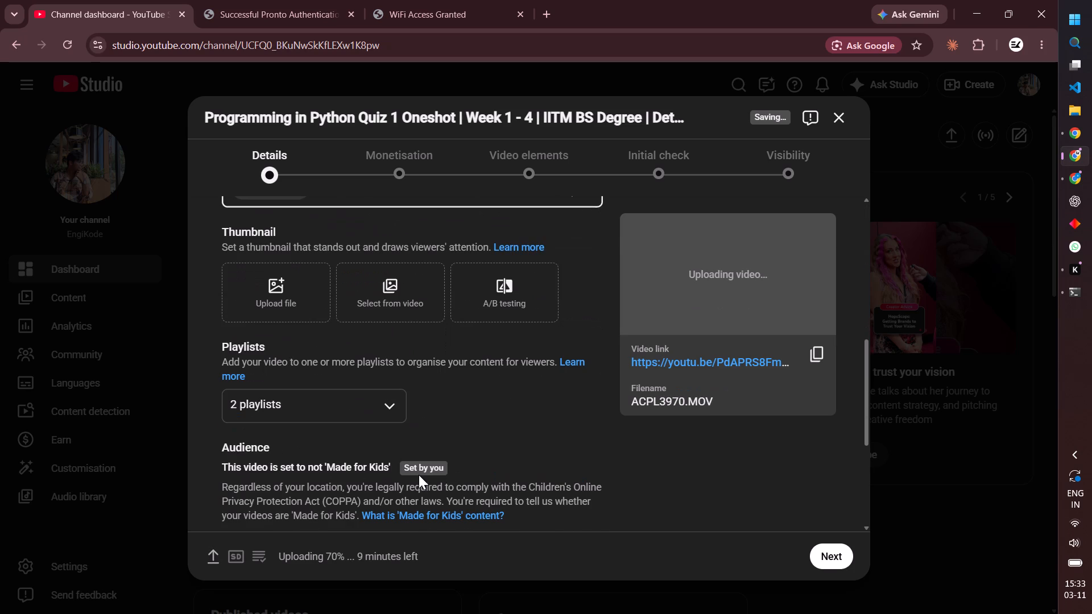
click(391, 408)
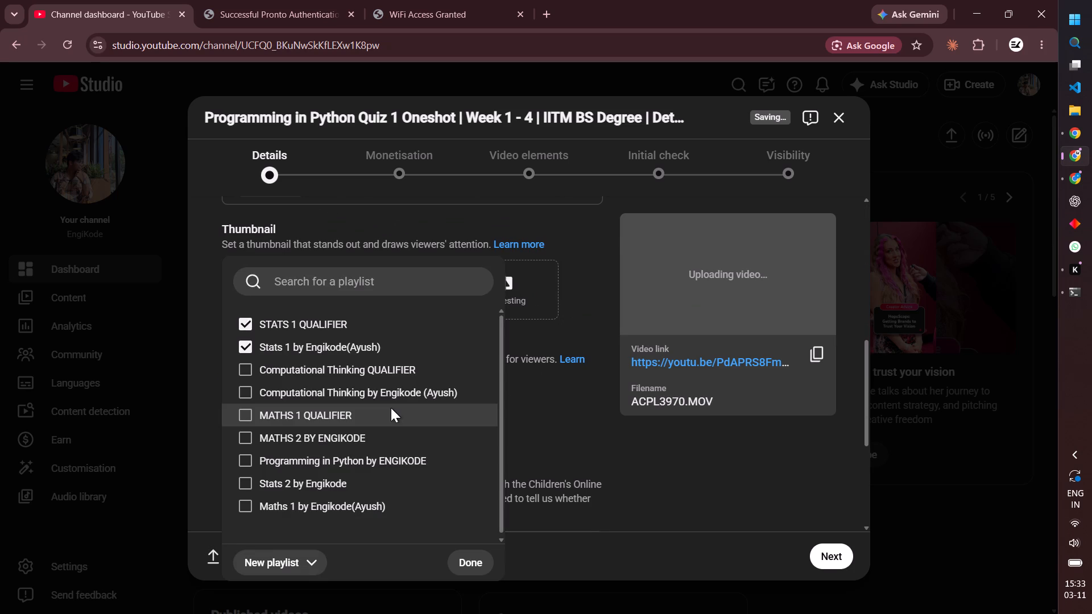
click(242, 343)
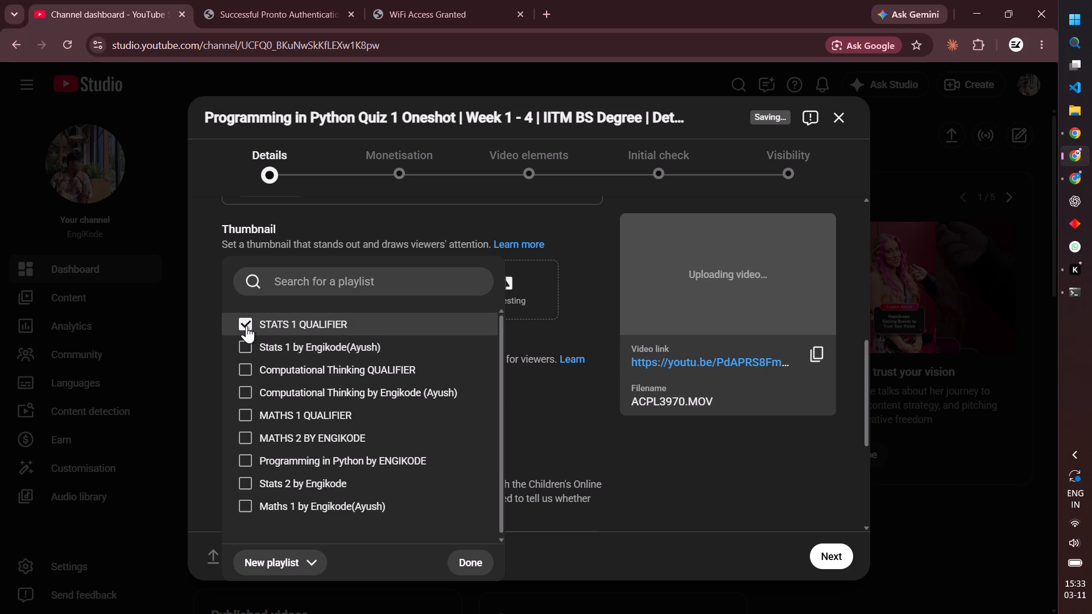
click(246, 326)
click(245, 451)
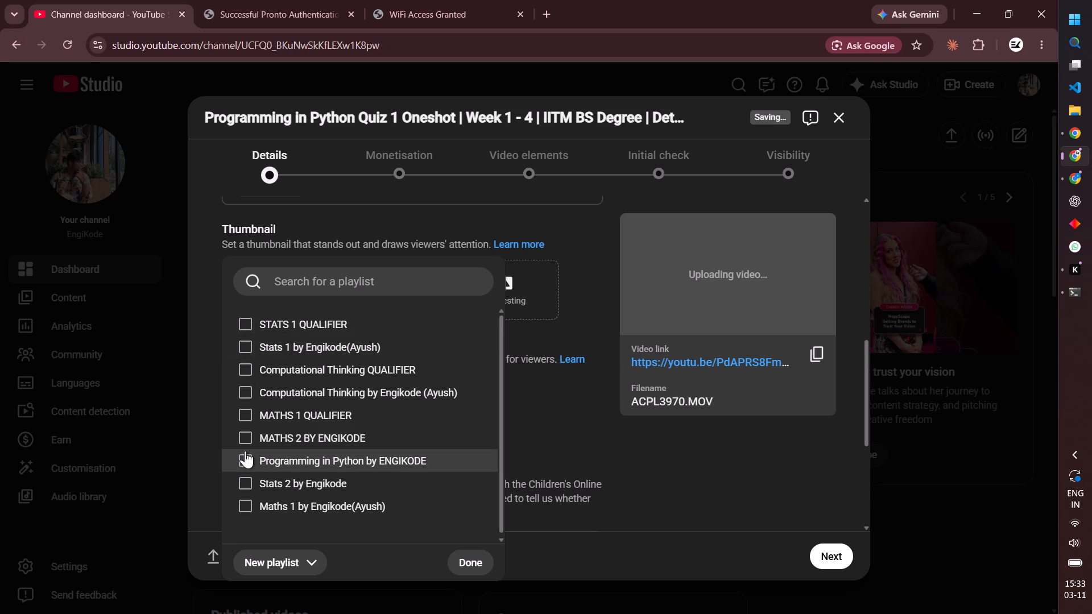
click(450, 564)
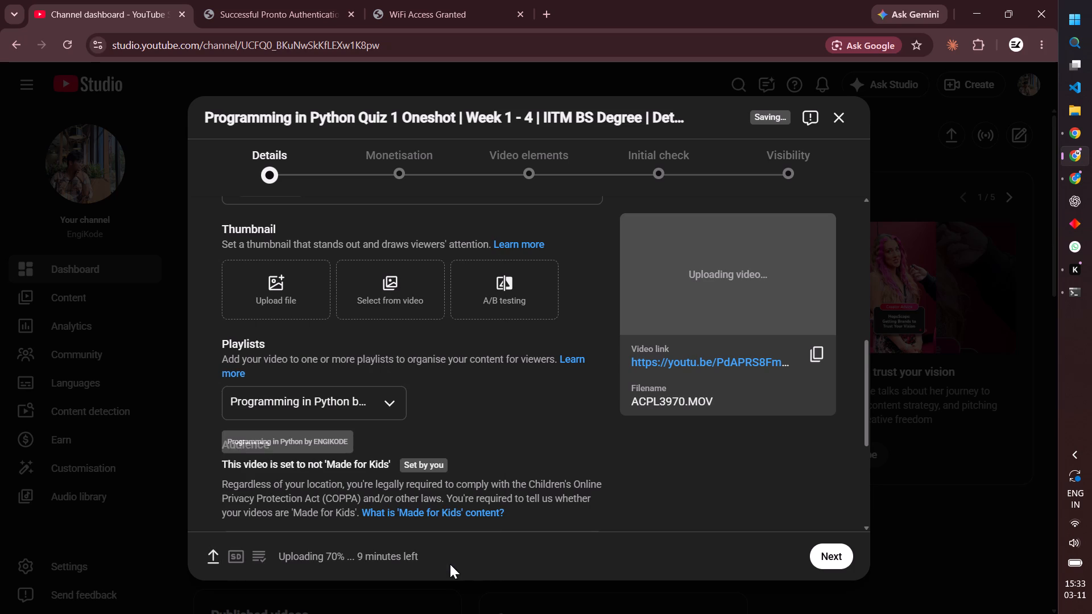
scroll(576, 398, up, 5)
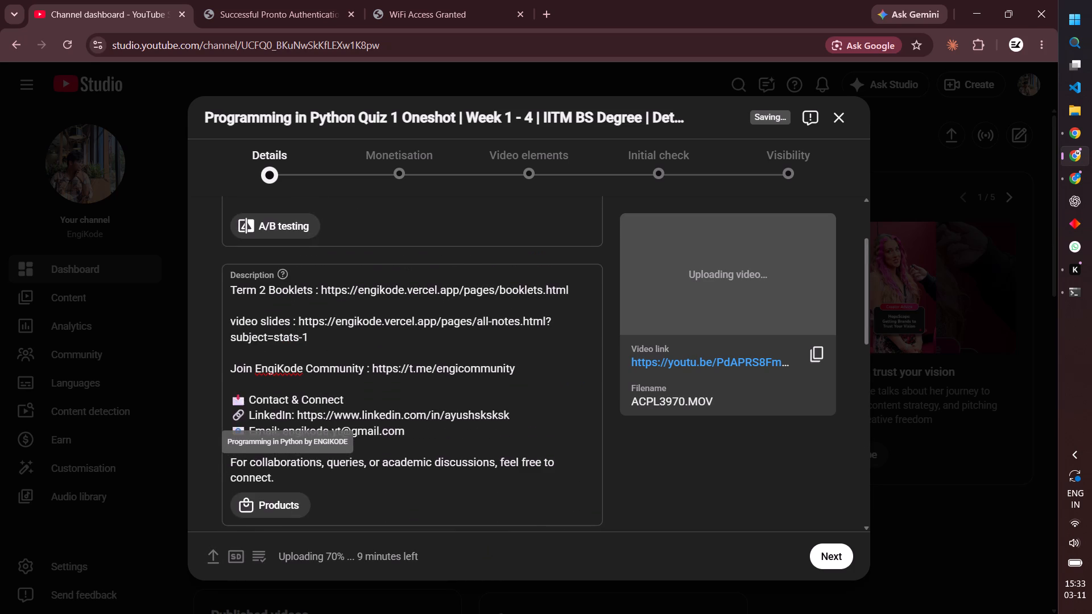
scroll(576, 398, up, 4)
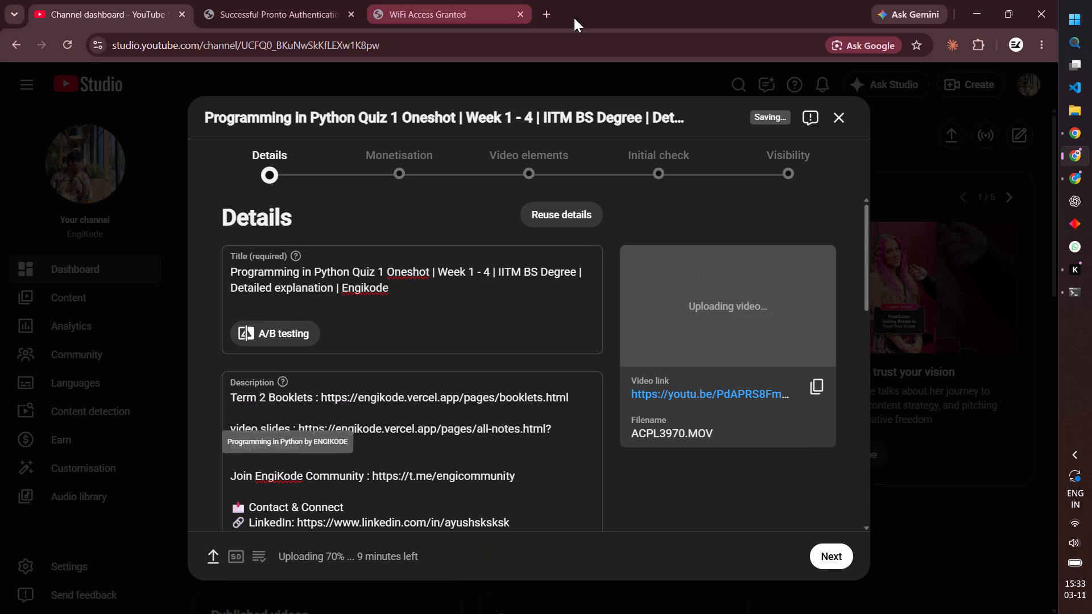
click(551, 10)
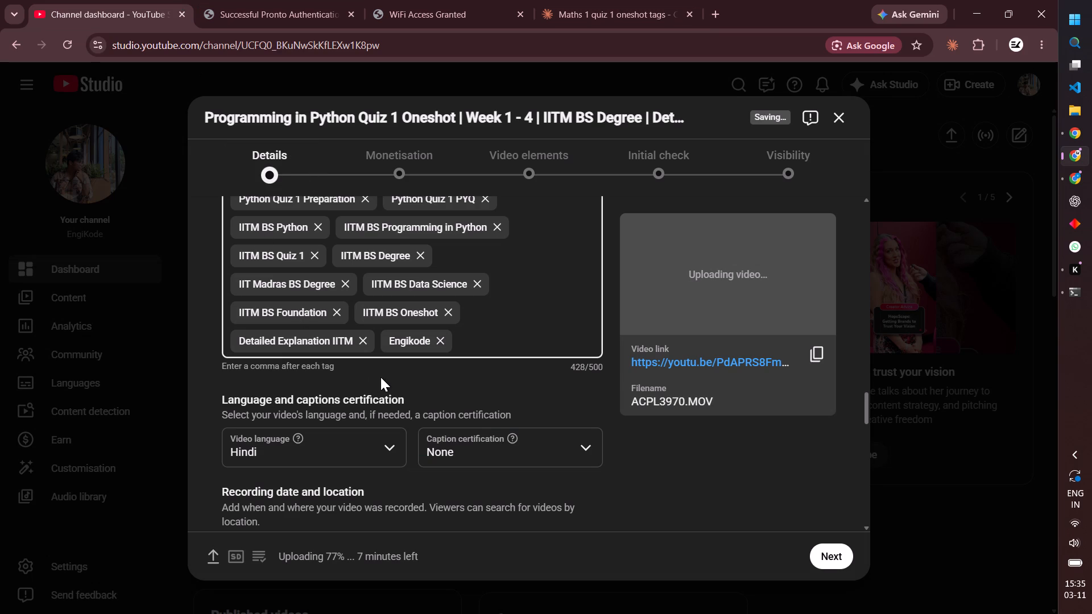
key(ctrl+v)
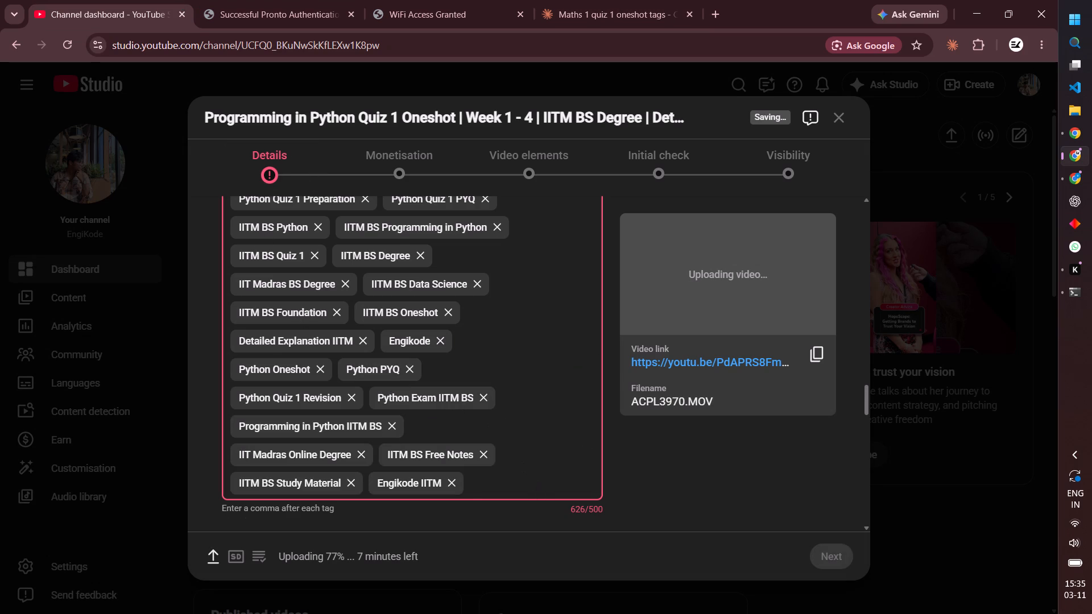
Remove the tags Engikode IITM, IIT Madras Online Degree, Programming in Python IITM BS, Python PYQ, IITM BS Free Notes and IITM BS Oneshot.
click(457, 484)
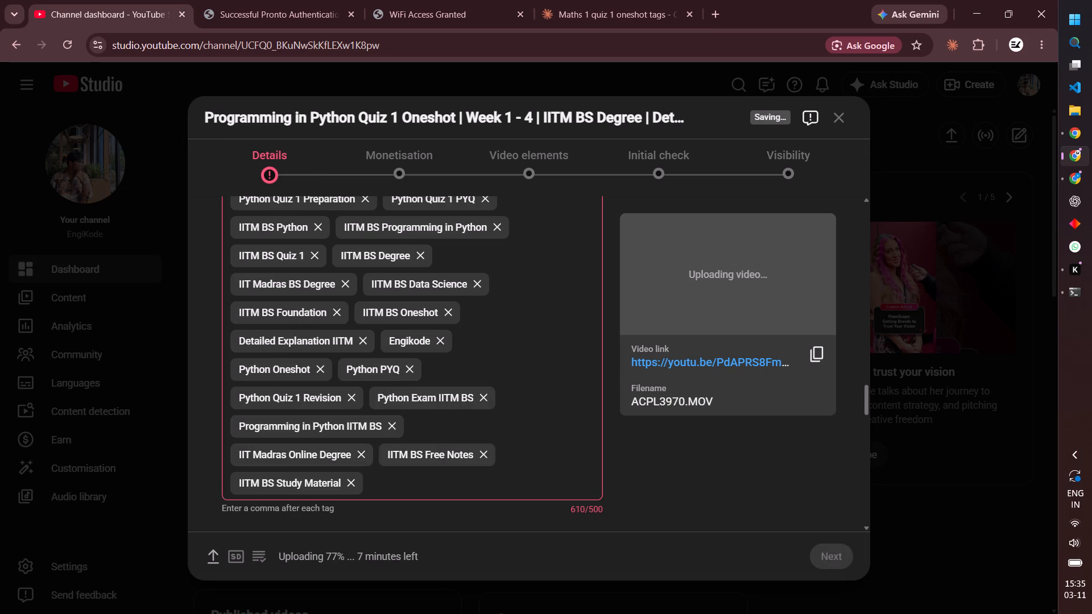
click(361, 456)
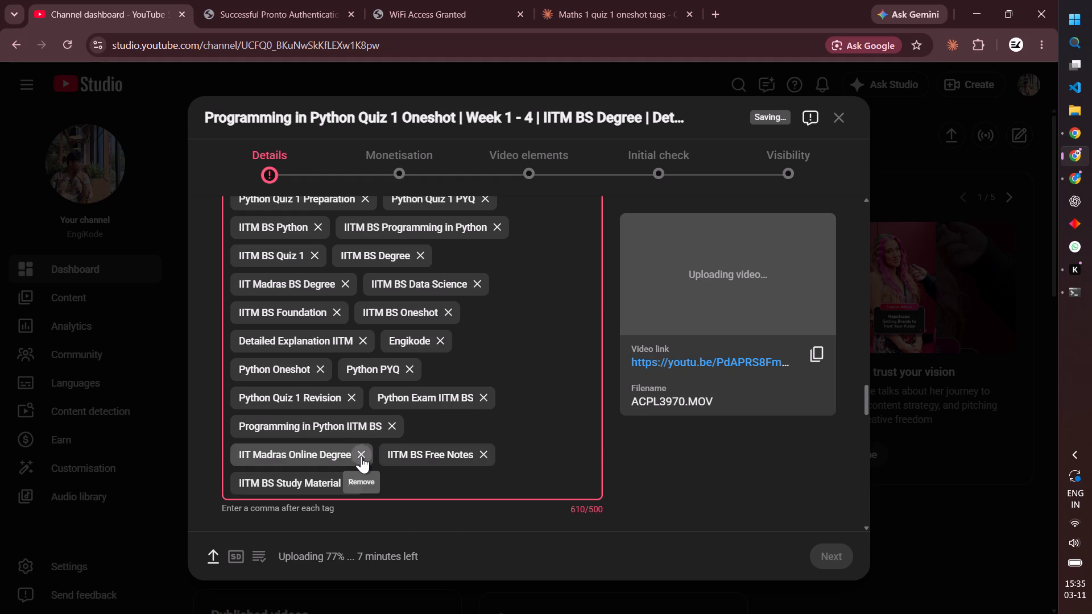
click(392, 429)
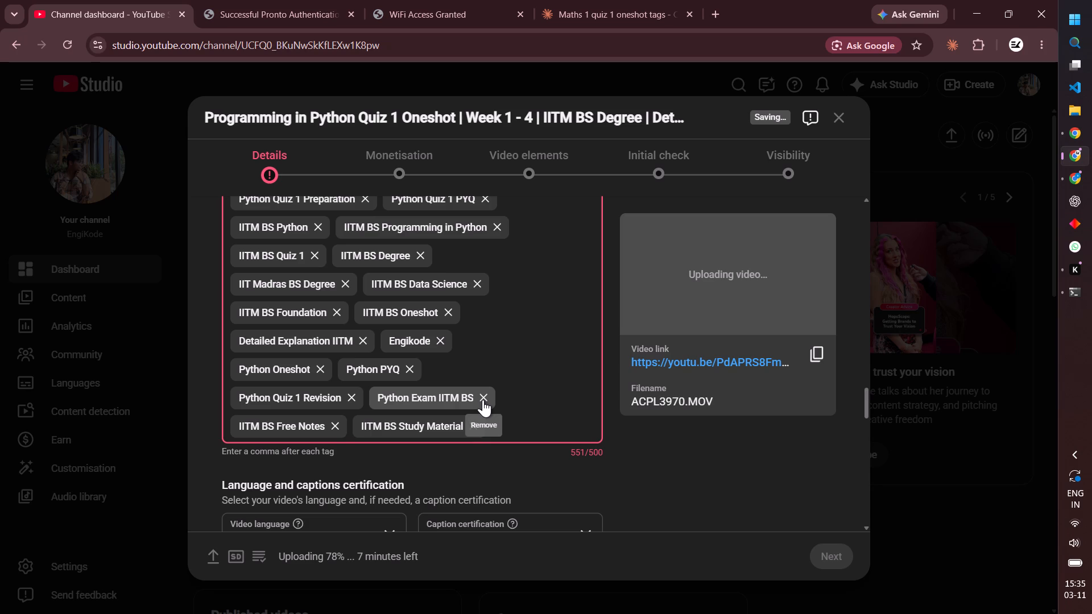
click(408, 368)
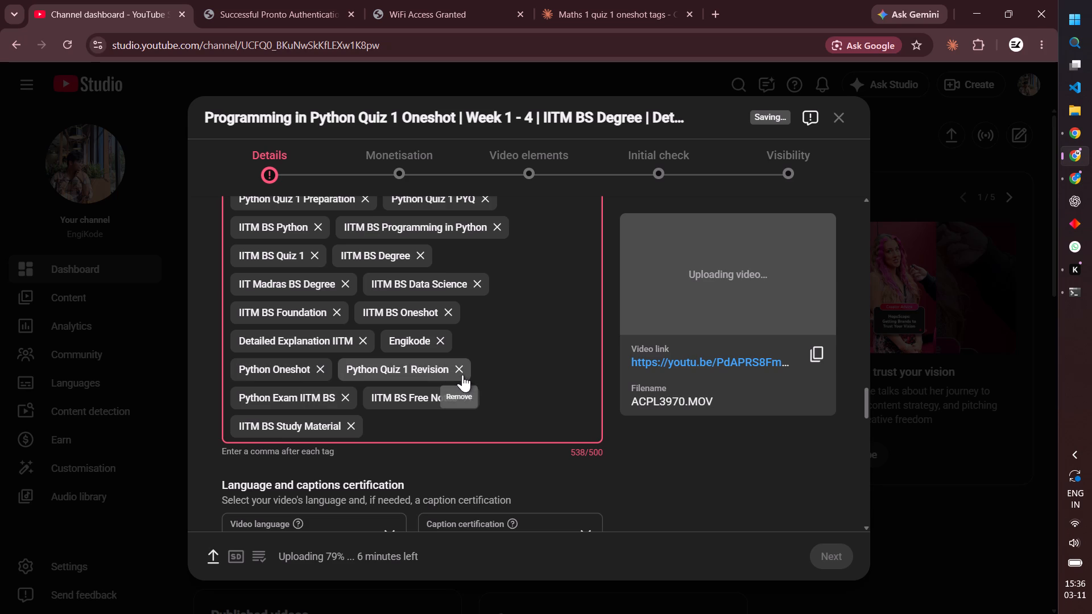
click(471, 395)
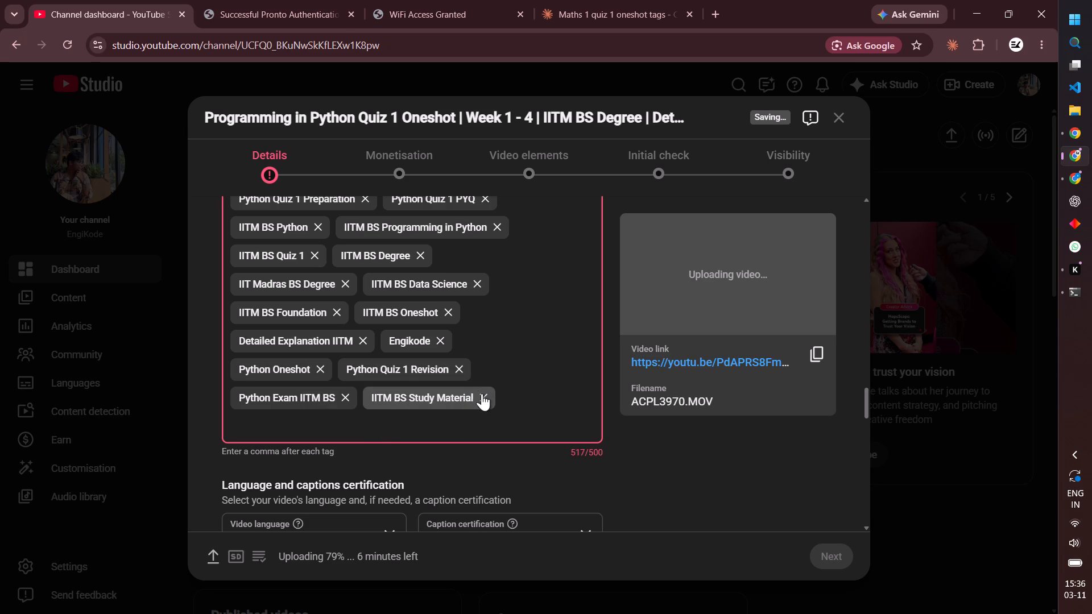
click(449, 312)
Replace "| Week 1 - 4" in the video title with text beginning "in 2.".
scroll(546, 316, up, 6)
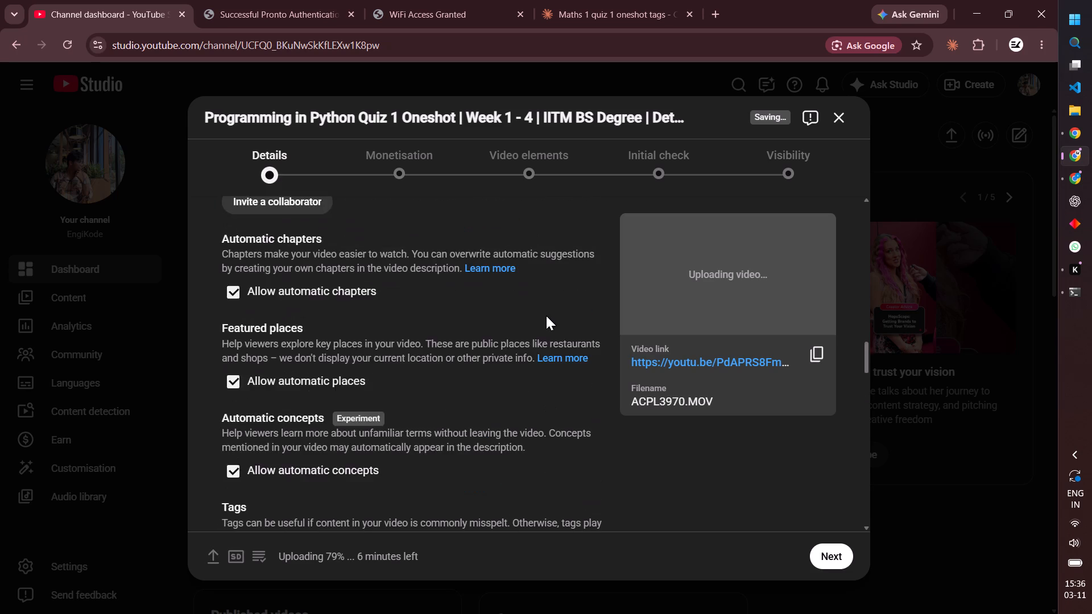
scroll(546, 316, up, 11)
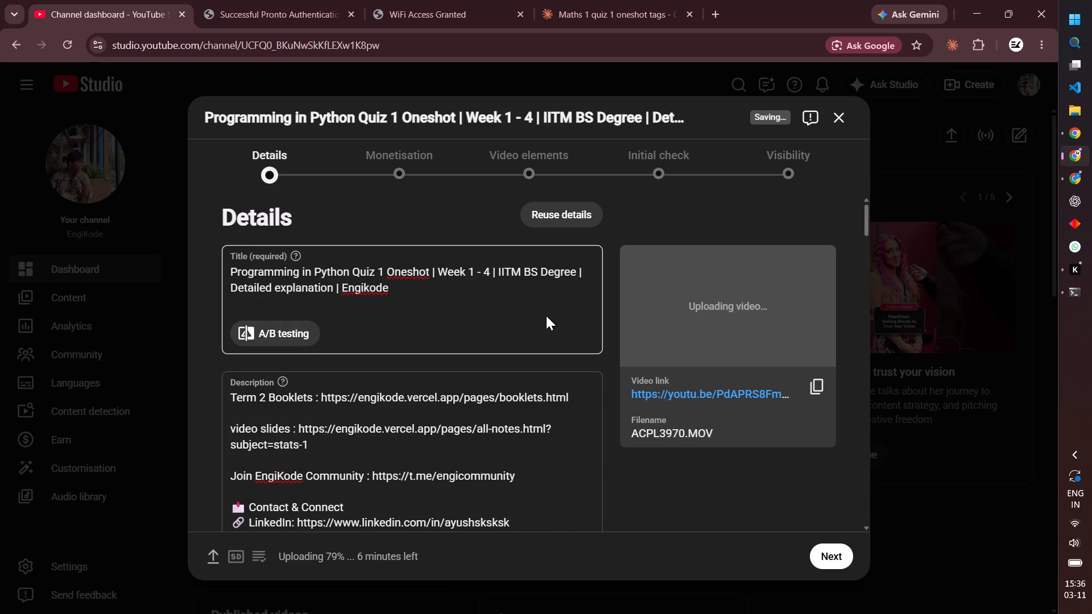
scroll(546, 316, down, 1)
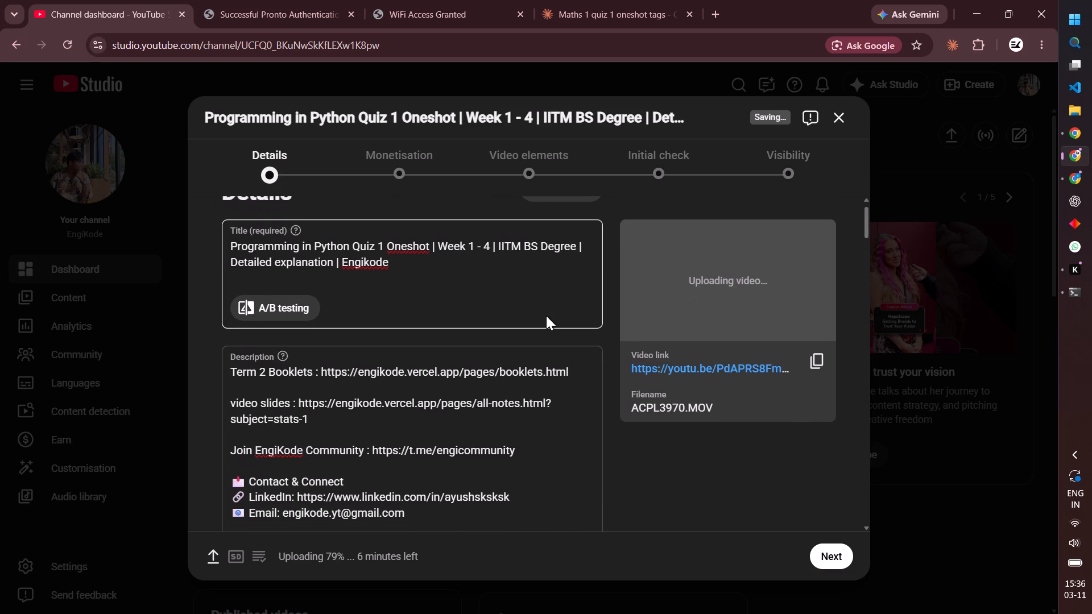
scroll(546, 316, down, 1)
drag(488, 242, 431, 250)
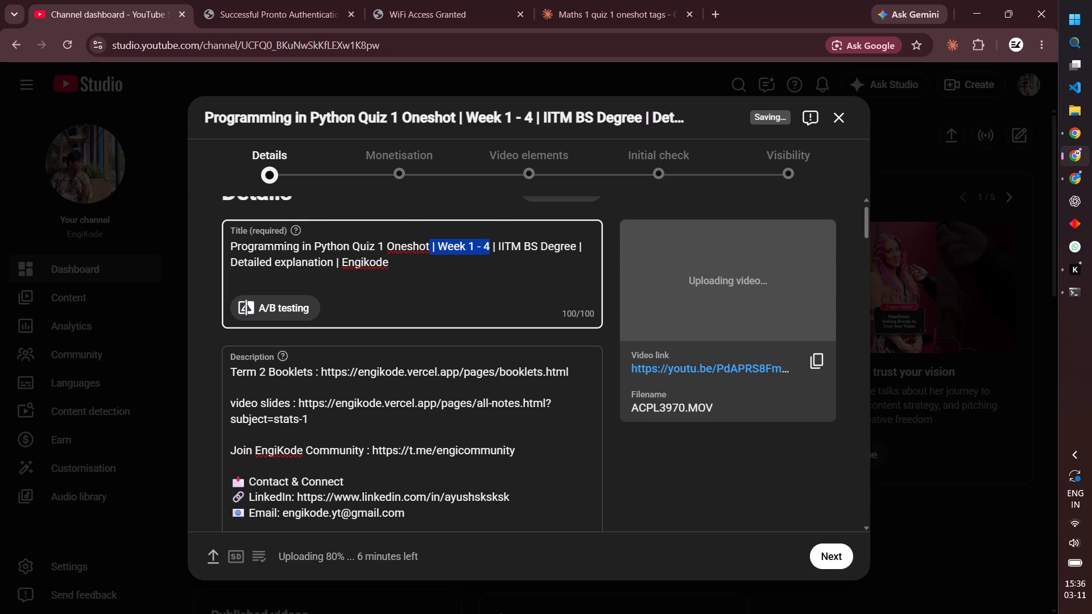
drag(431, 250, 433, 249)
text(in)
key(space)
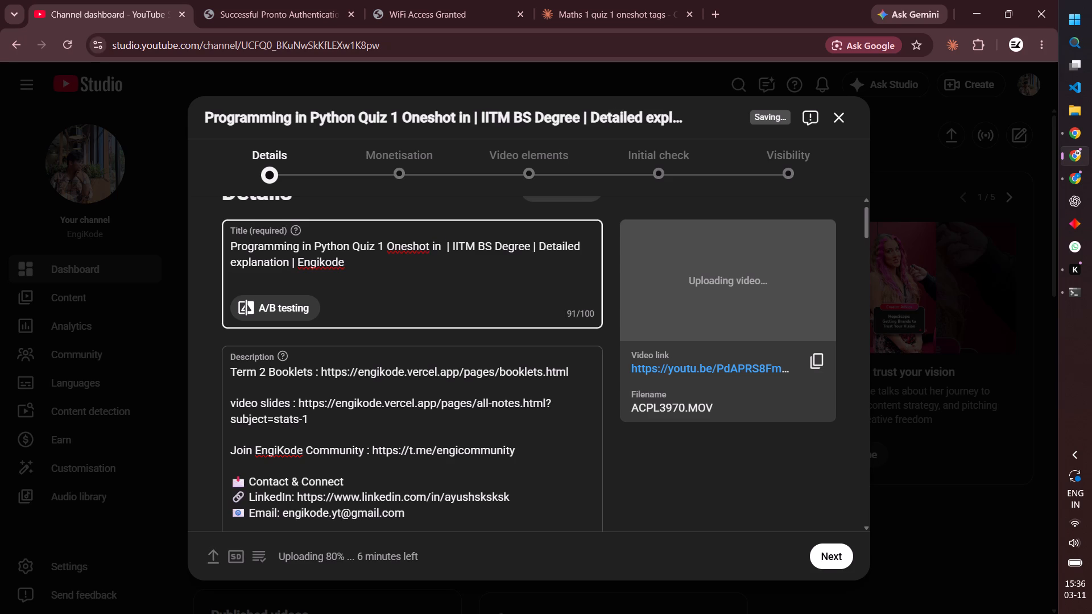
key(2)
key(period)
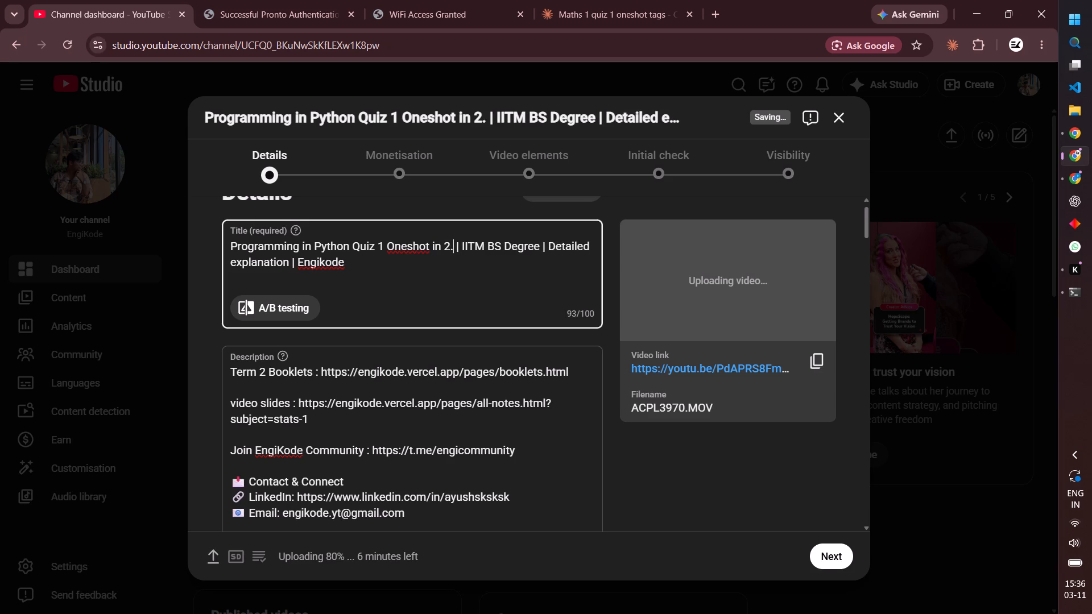
Complete the duration in the video title so that it reads "in 2.5 Hours".
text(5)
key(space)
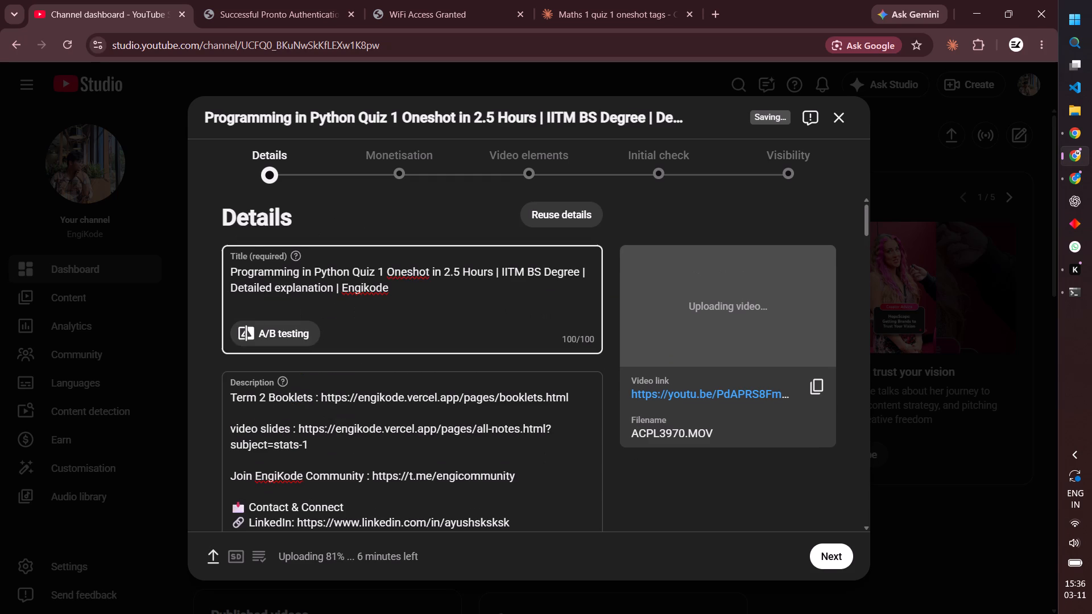
Review the video's details, including the description, thumbnail, audience, paid promotion, licence and Shorts remixing settings.
scroll(649, 541, down, 2)
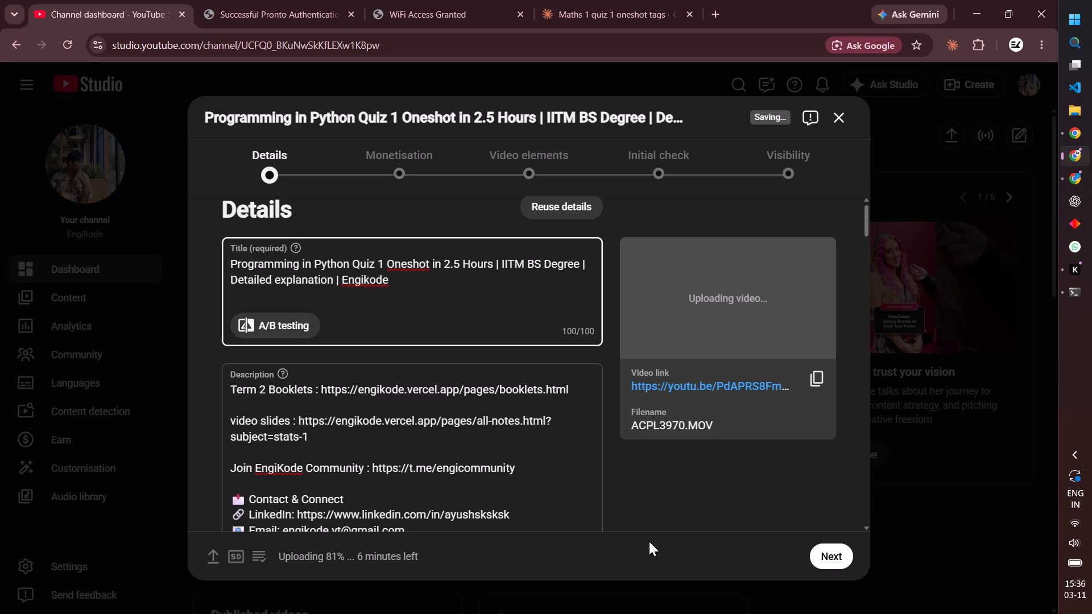
scroll(649, 541, down, 1)
scroll(652, 456, down, 10)
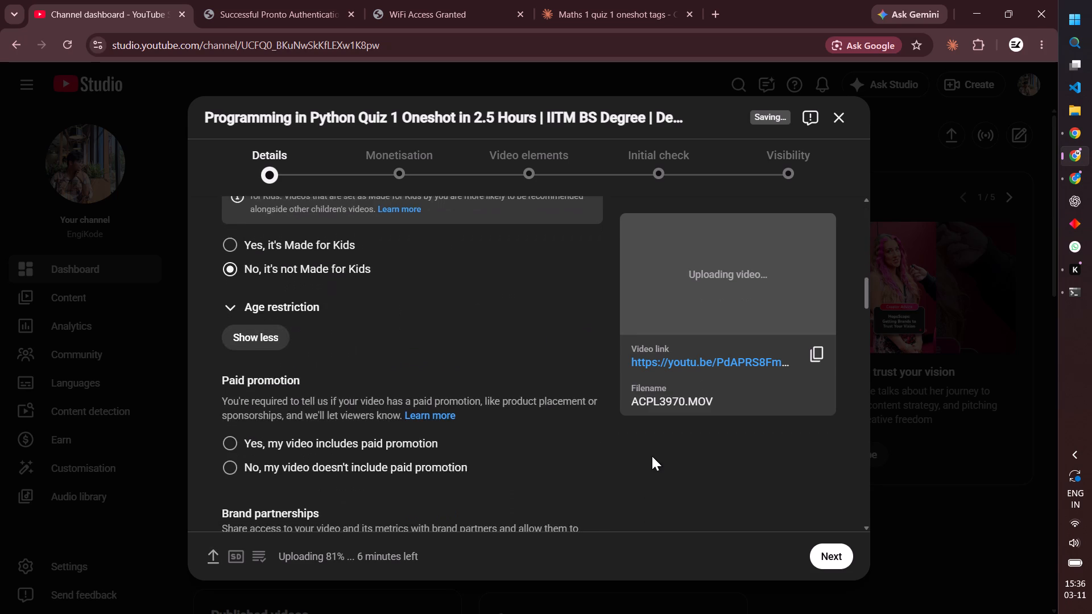
scroll(652, 456, down, 7)
scroll(652, 456, up, 8)
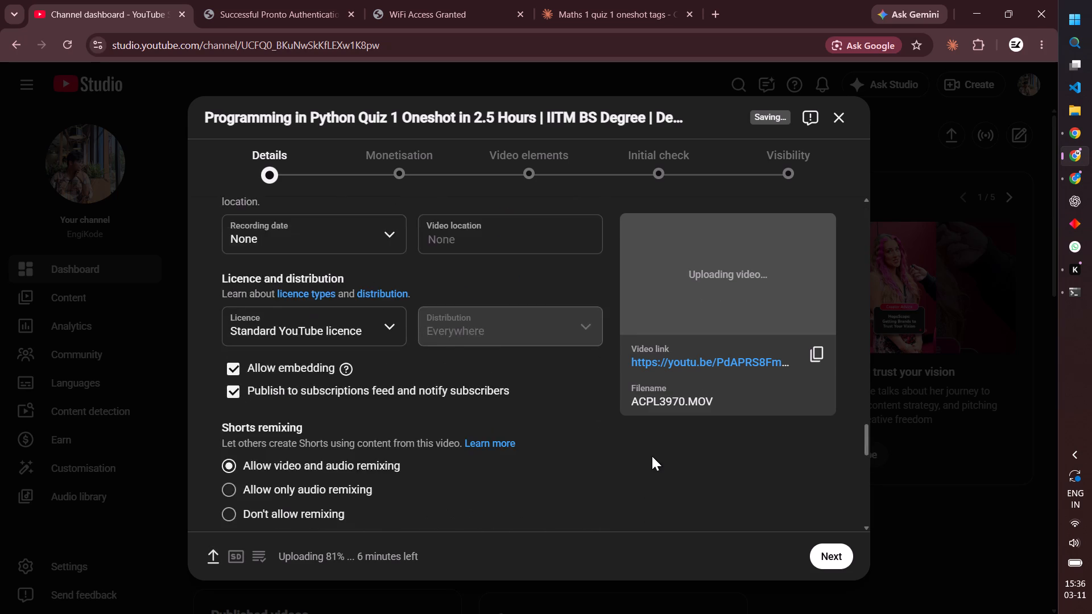
scroll(652, 456, up, 5)
scroll(652, 456, down, 5)
scroll(652, 456, up, 8)
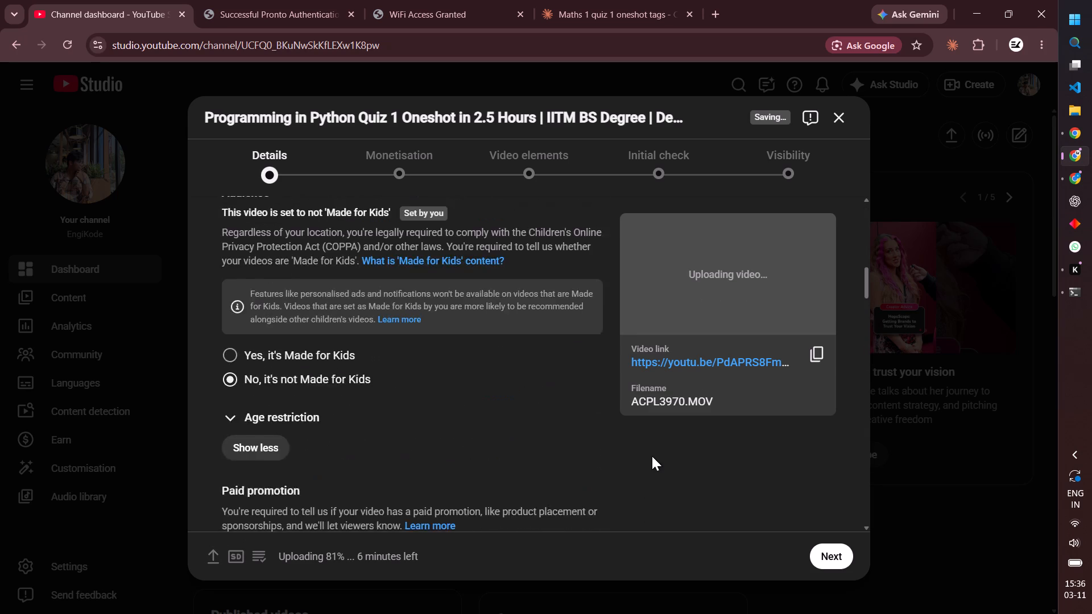
scroll(652, 456, up, 3)
scroll(652, 456, down, 4)
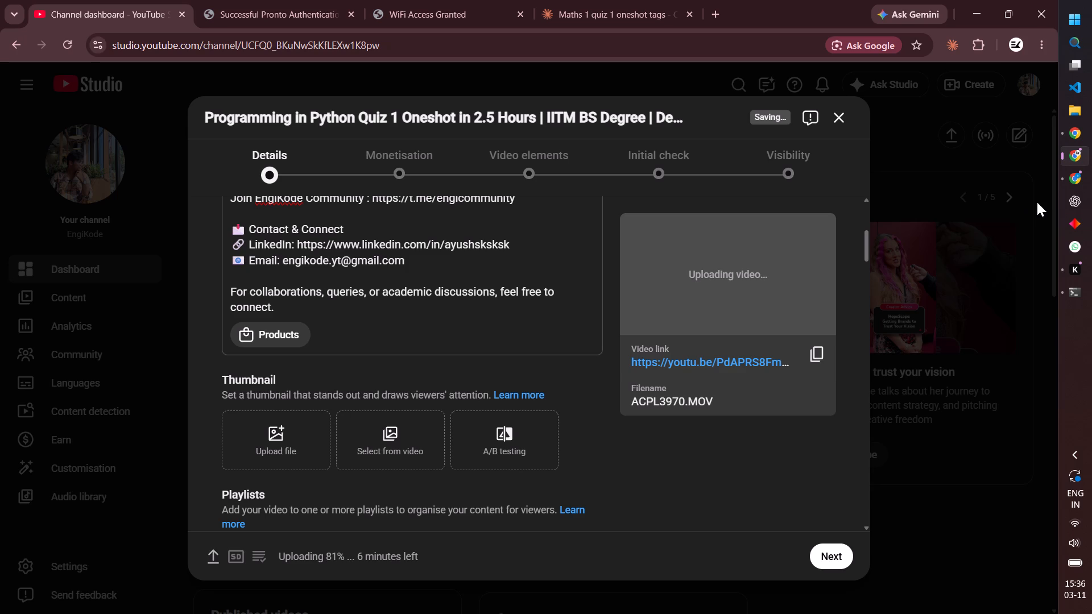
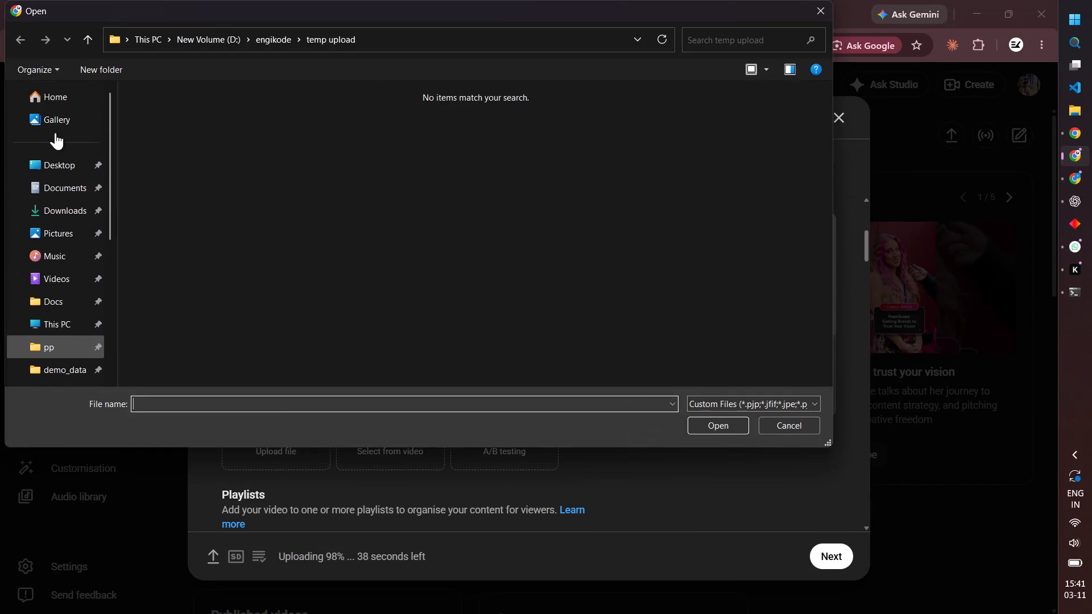
scroll(55, 132, up, 3)
click(61, 205)
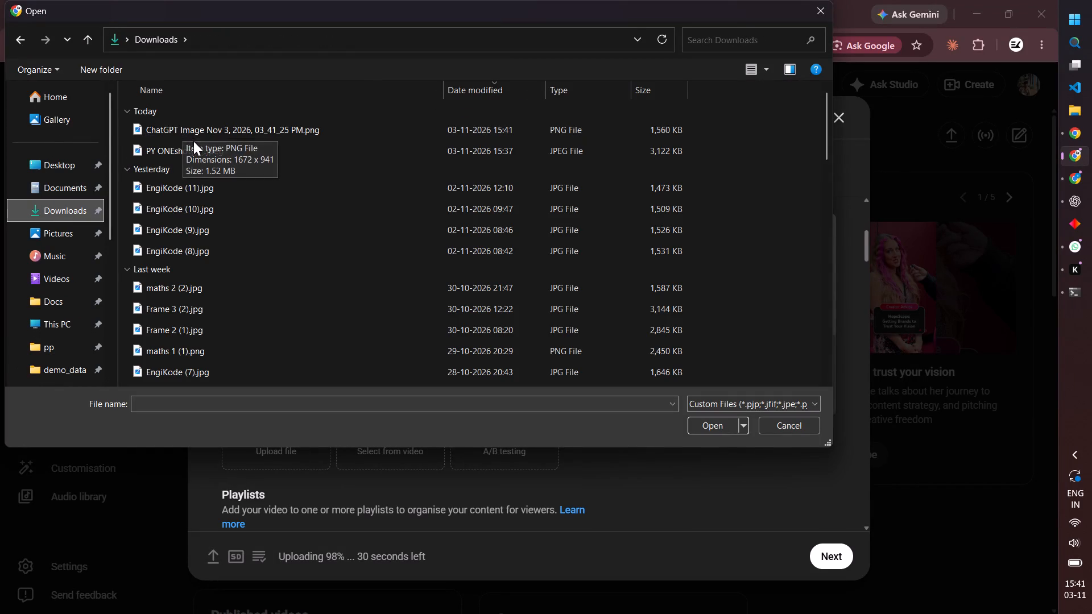
double_click(204, 134)
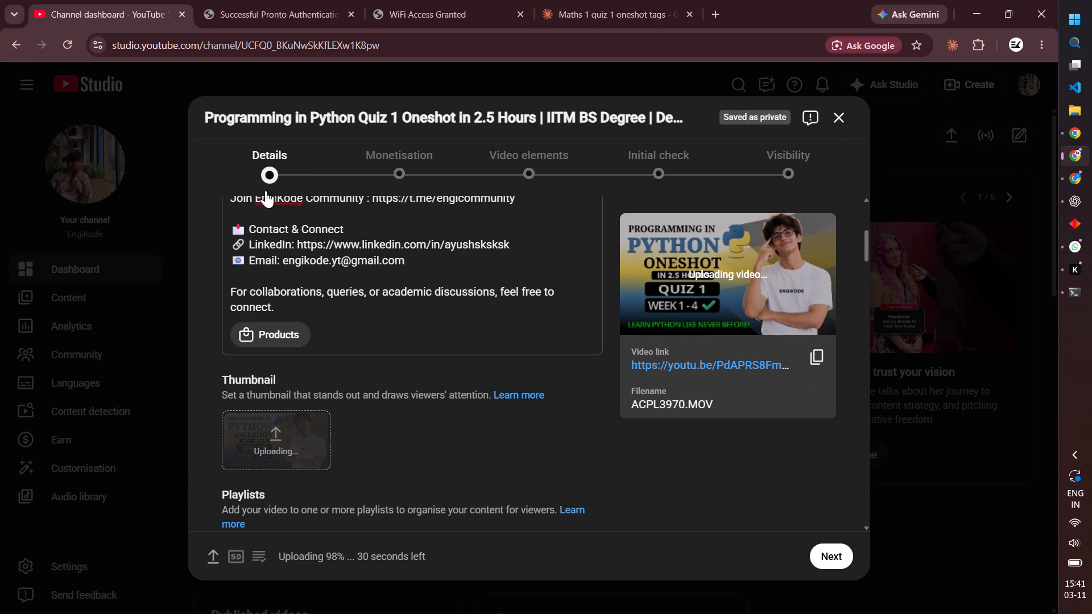
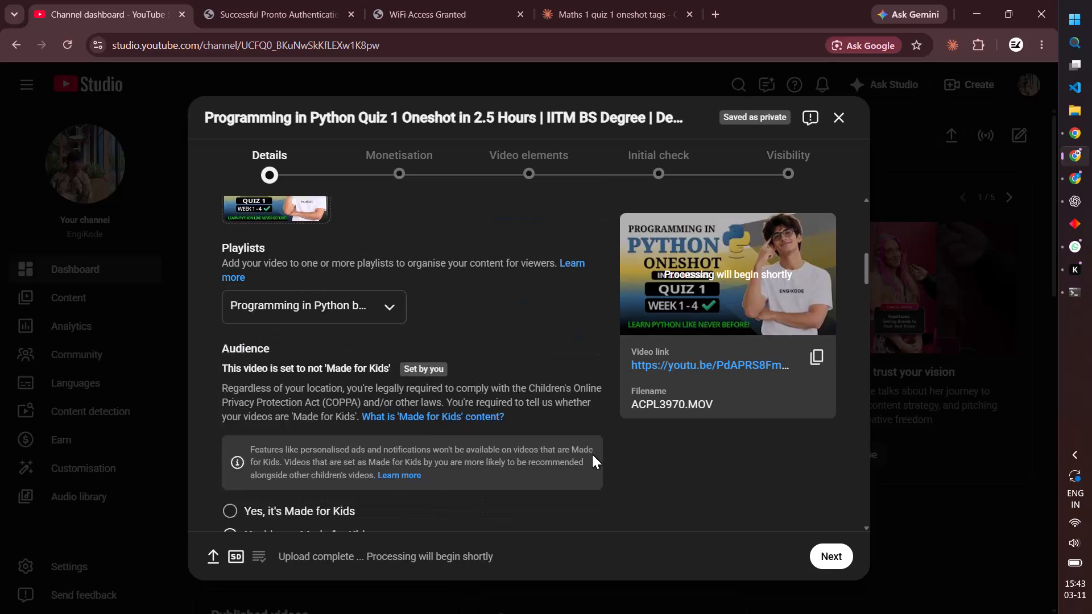
Review the video's title, description, thumbnail, playlist, audience, tags, language and licence settings on the Details page.
scroll(592, 454, down, 8)
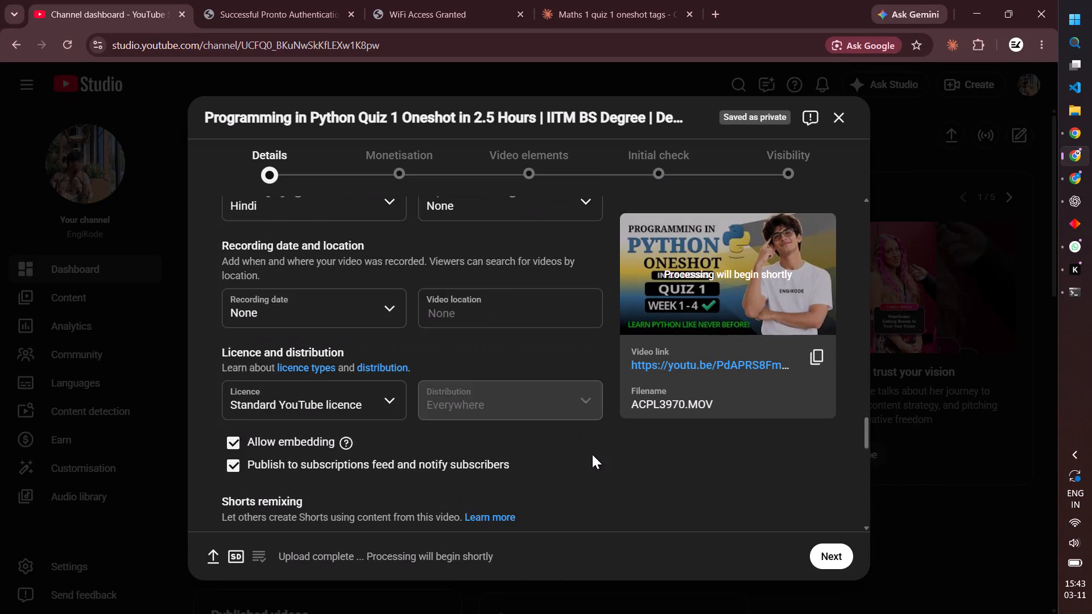
scroll(592, 454, up, 6)
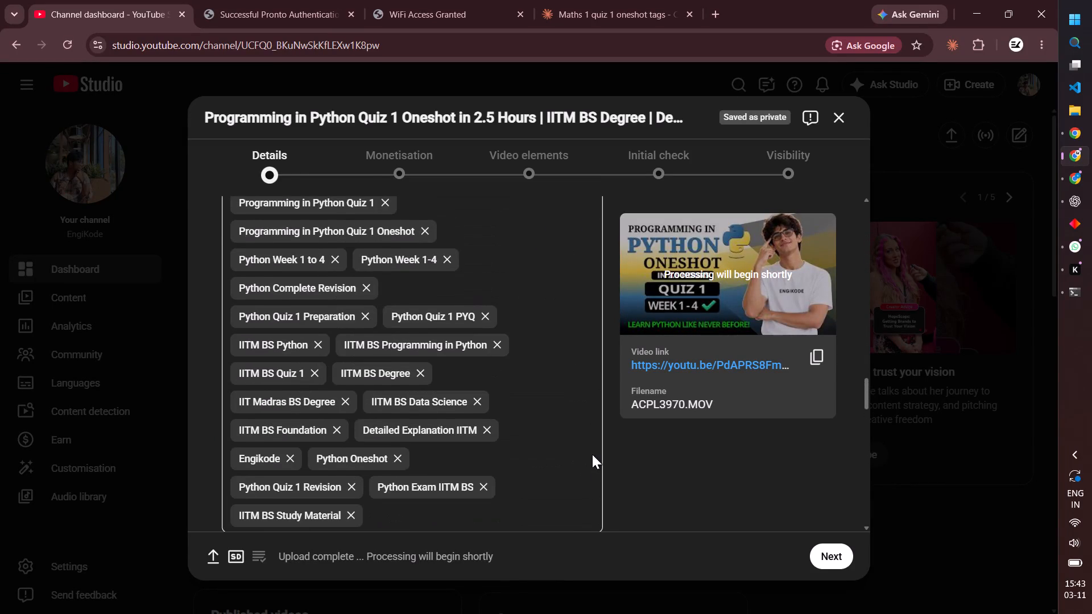
scroll(592, 454, up, 13)
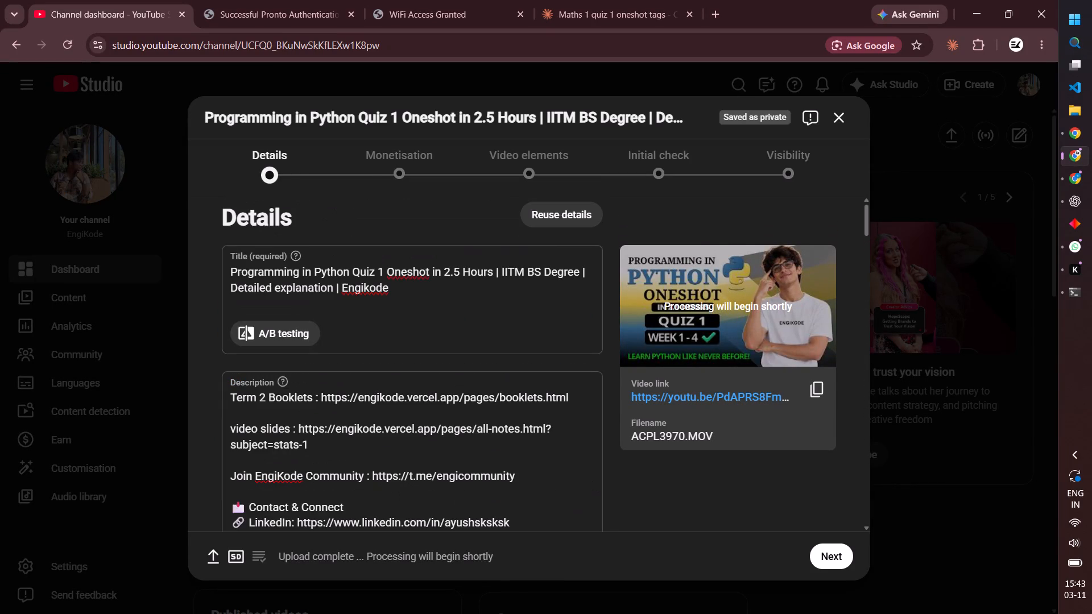
scroll(592, 454, down, 4)
scroll(592, 454, right, 2)
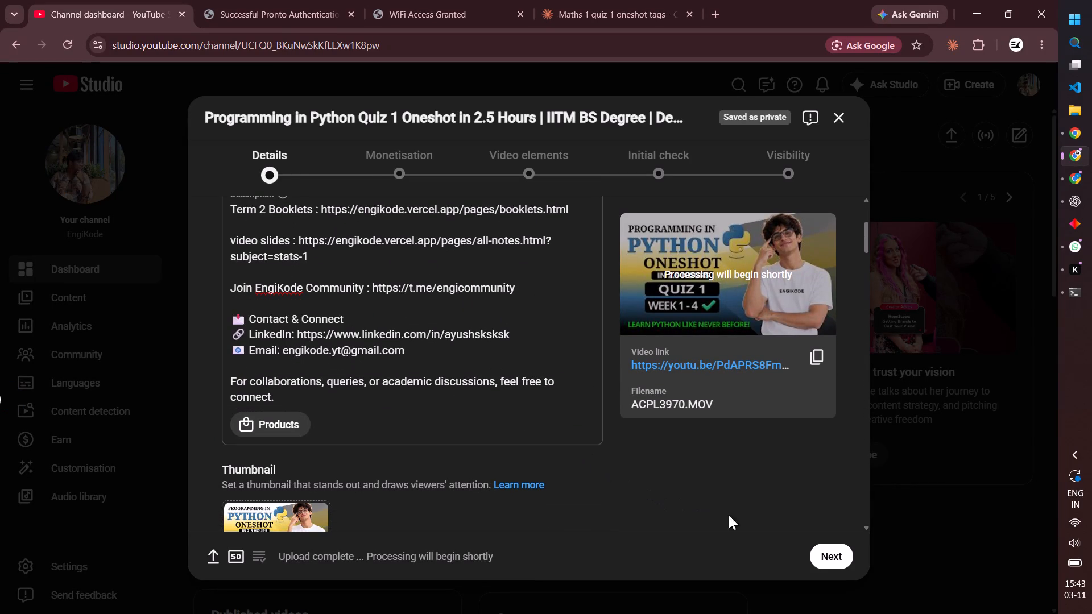
Continue to Monetisation, turn on watch page ads and YouTube Premium for the video, and proceed to Ad suitability.
click(833, 551)
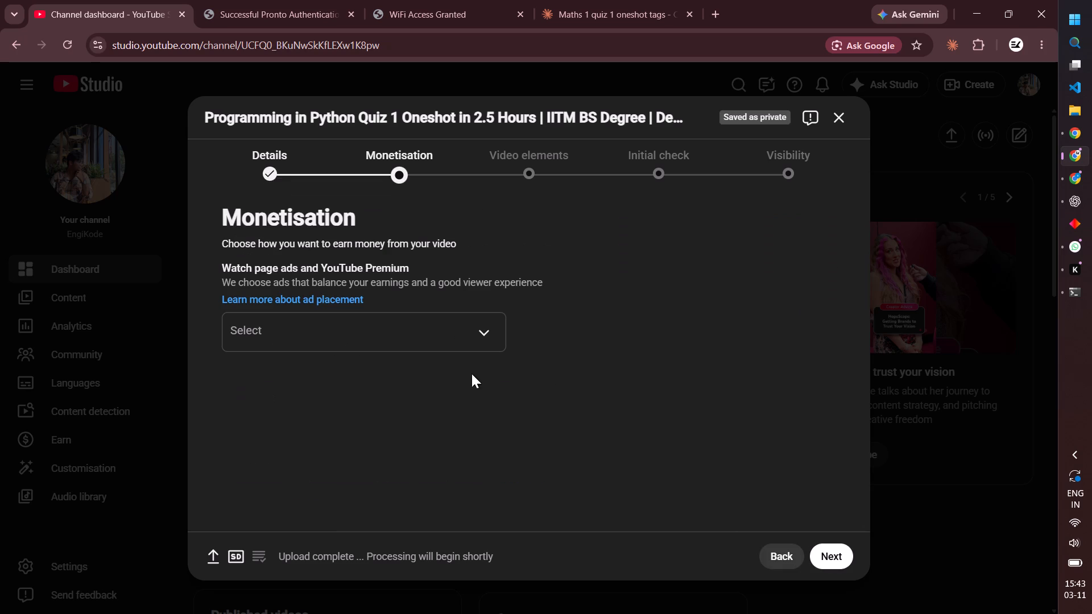
click(482, 341)
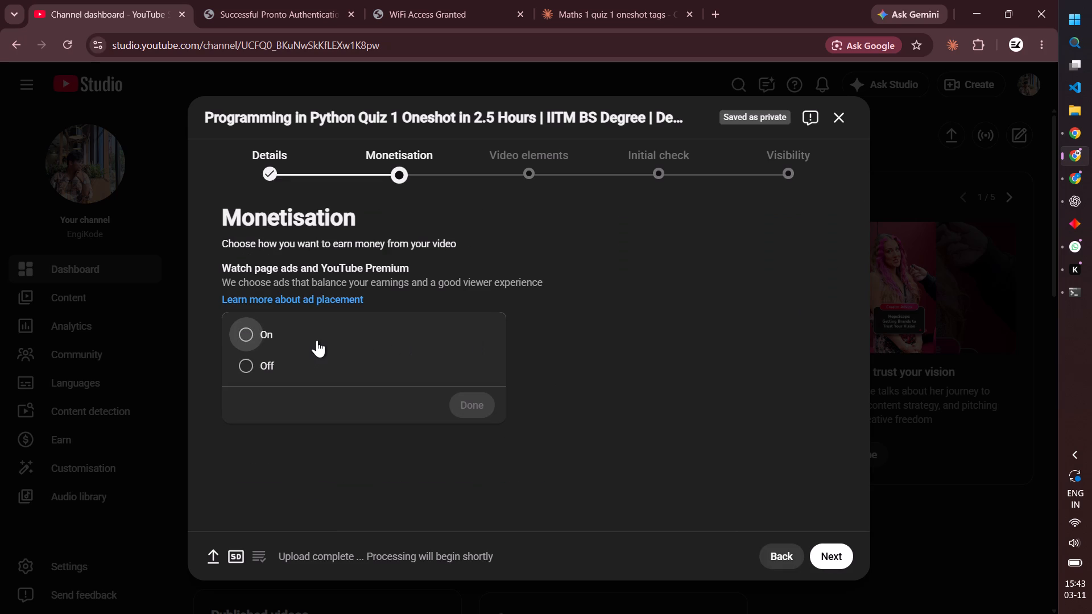
click(319, 337)
click(490, 406)
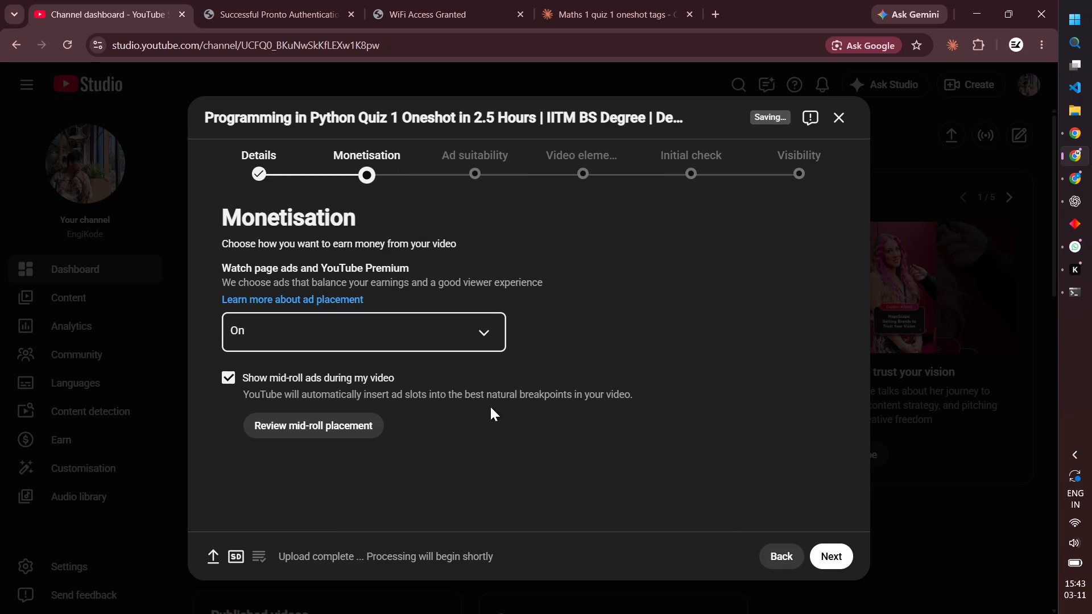
click(822, 555)
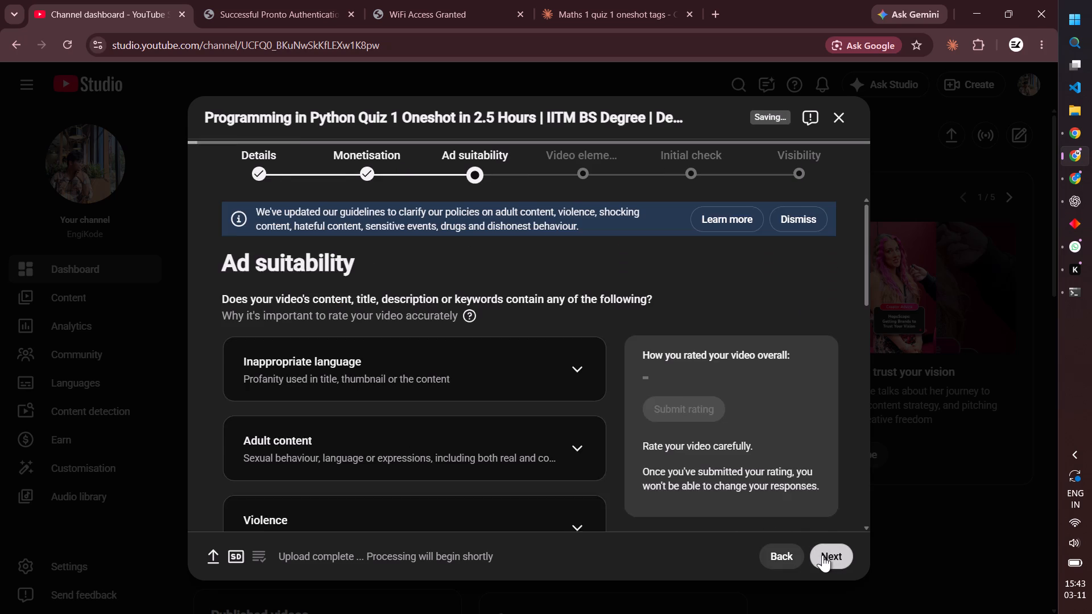
Rate the video's ad suitability as "None of the above", submit the rating and proceed to Video elements.
scroll(598, 454, down, 11)
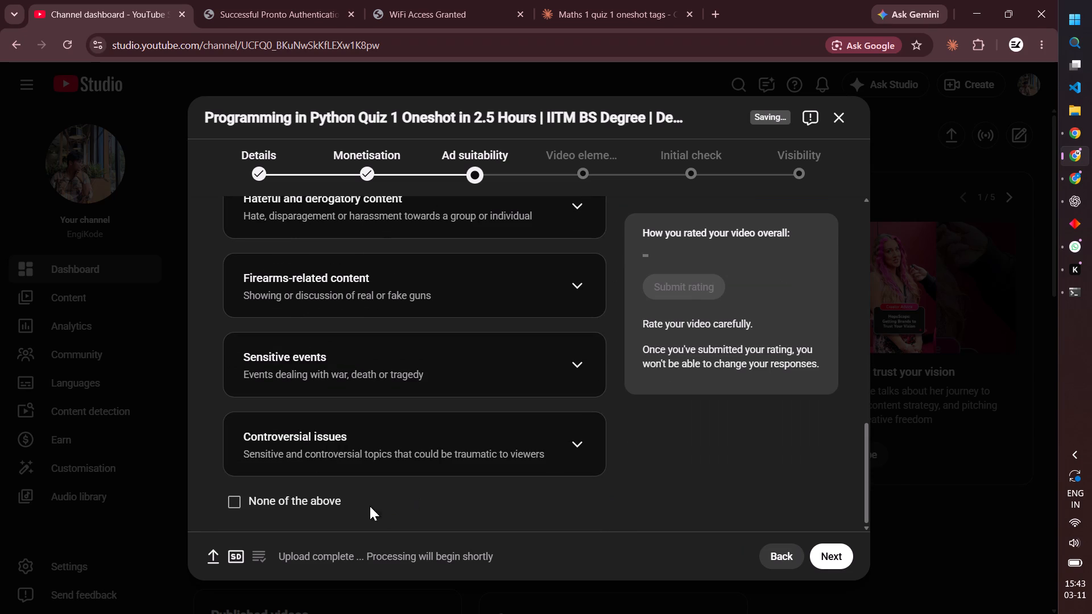
click(331, 501)
click(693, 225)
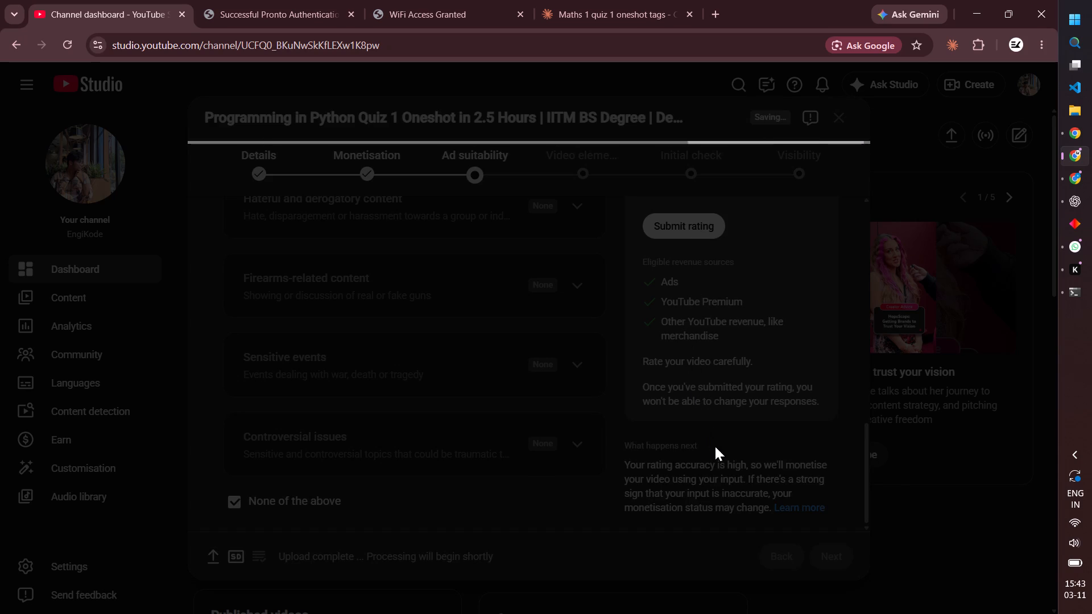
click(826, 559)
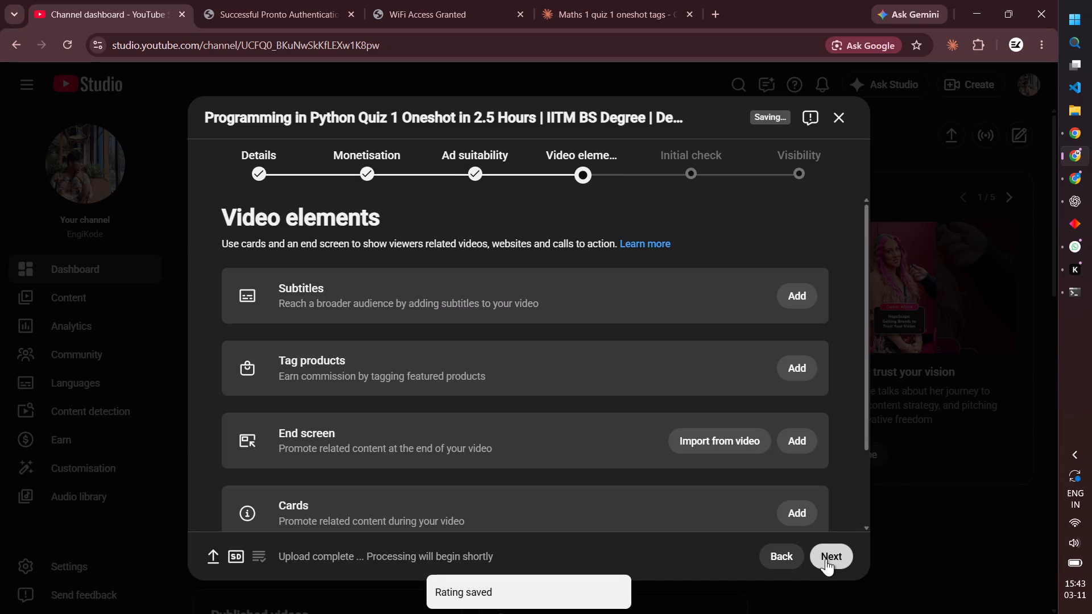
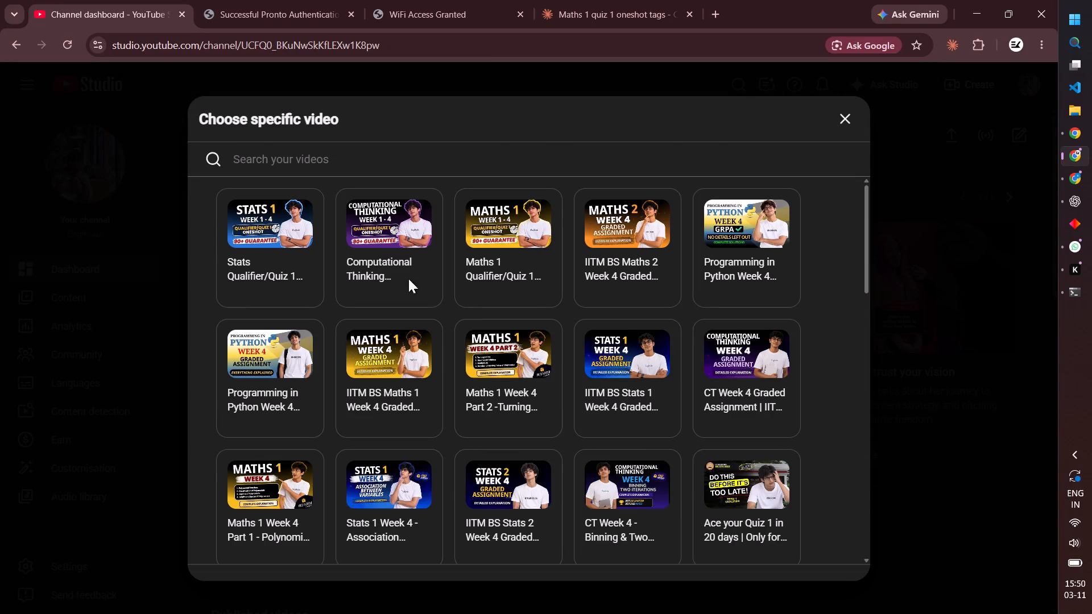
Reuse the end screen from the Stats Qualifier/Quiz 1 video, with its subscribe and best-for-viewer video elements, and save it.
click(281, 250)
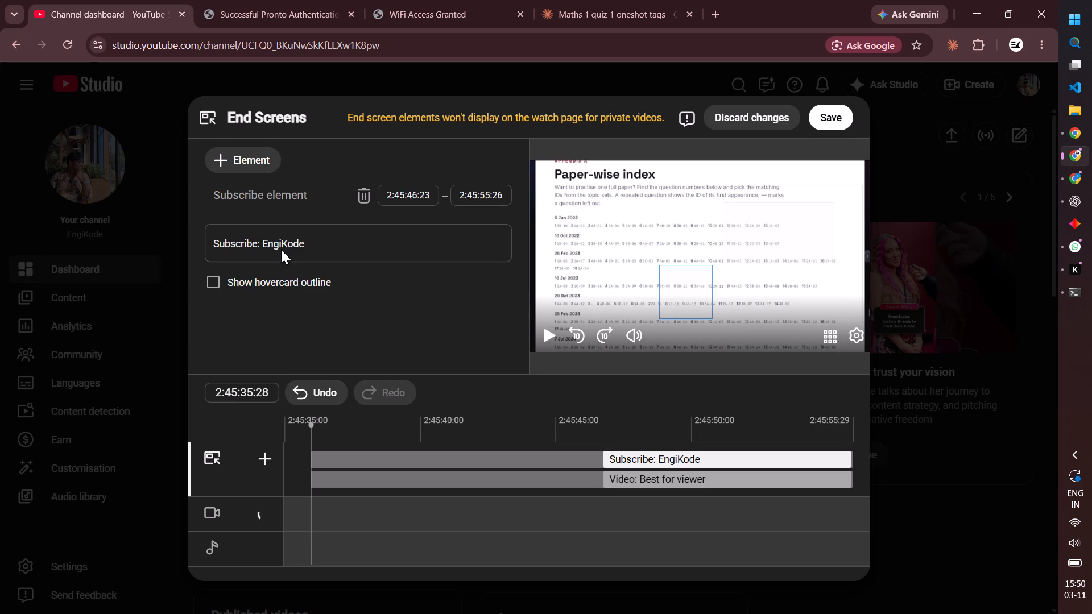
click(833, 123)
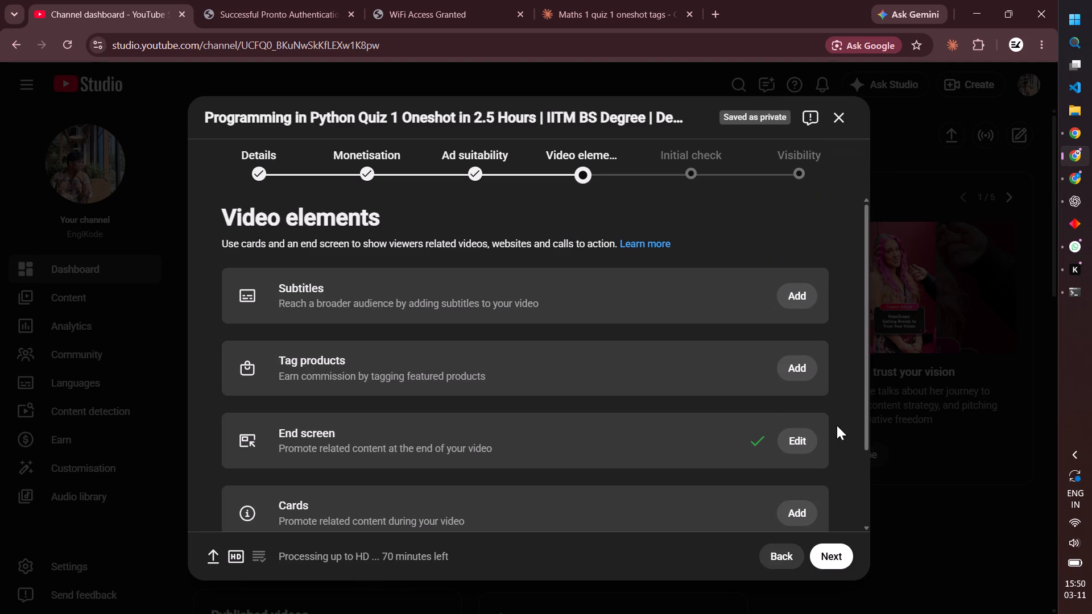
Proceed from Video elements through the Initial check to the Visibility stage.
click(832, 561)
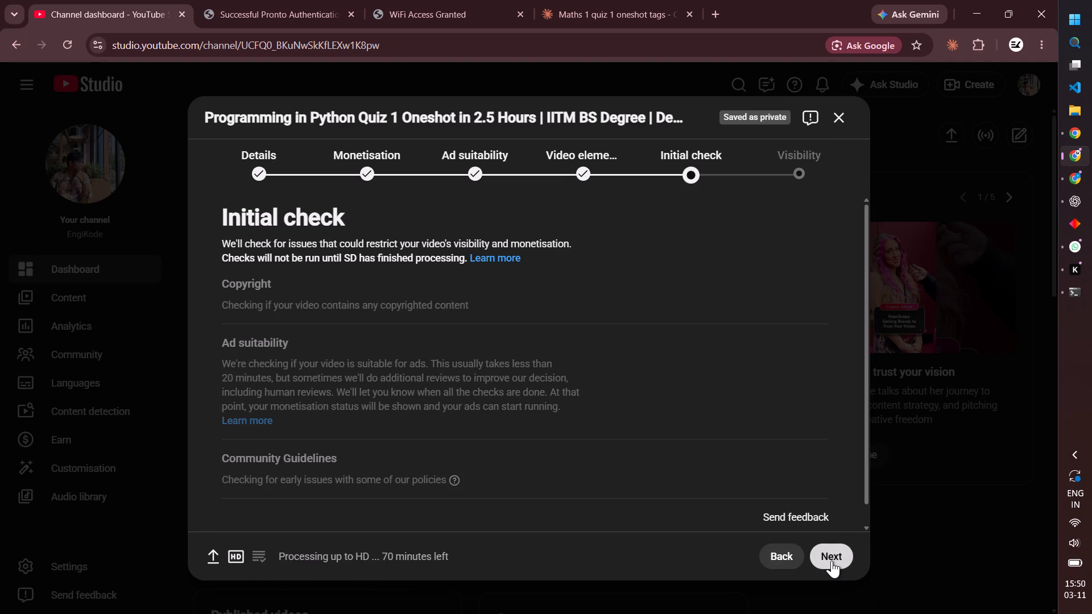
click(832, 561)
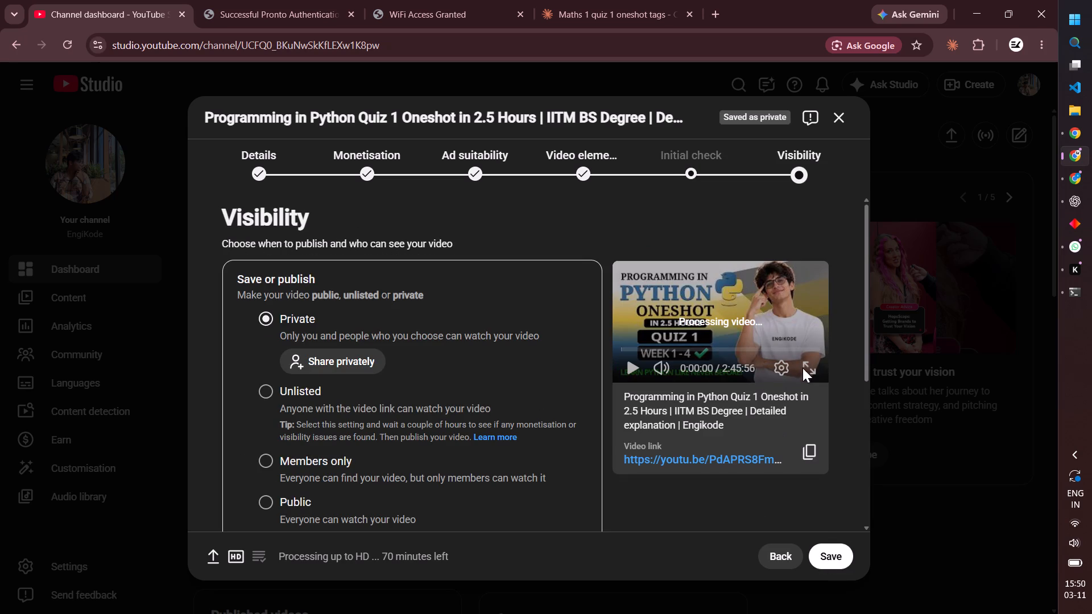
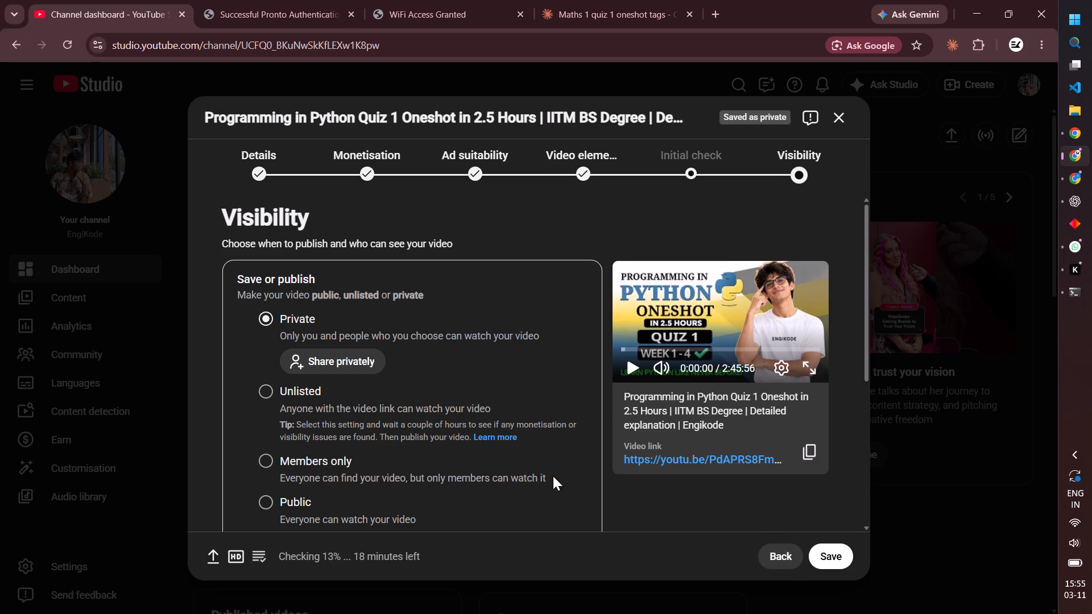
Save the Programming in Python Quiz 1 Oneshot video with its visibility kept as Private.
scroll(553, 476, down, 5)
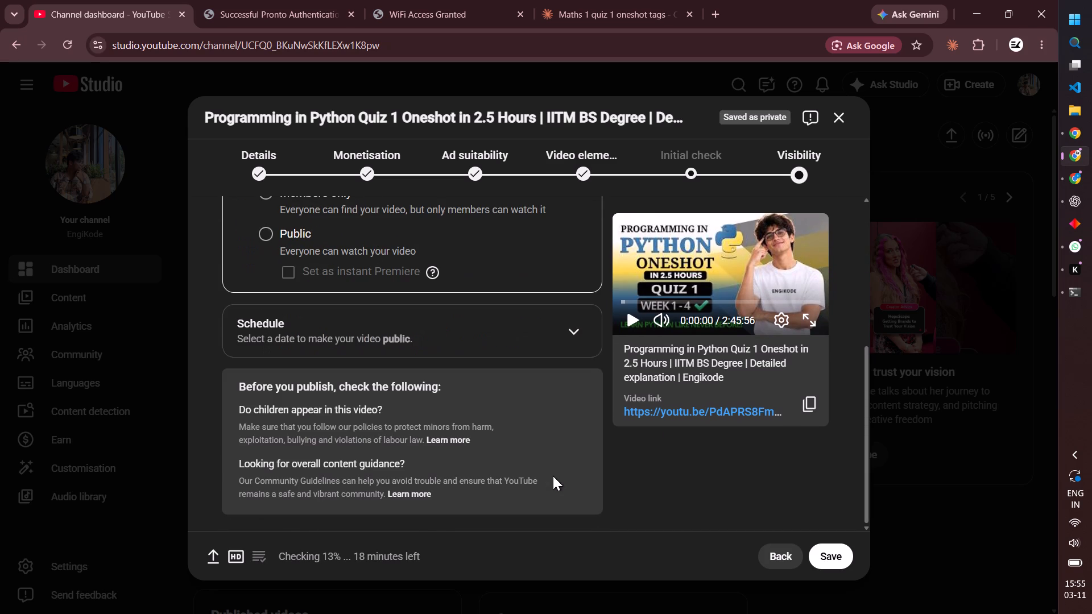
click(830, 551)
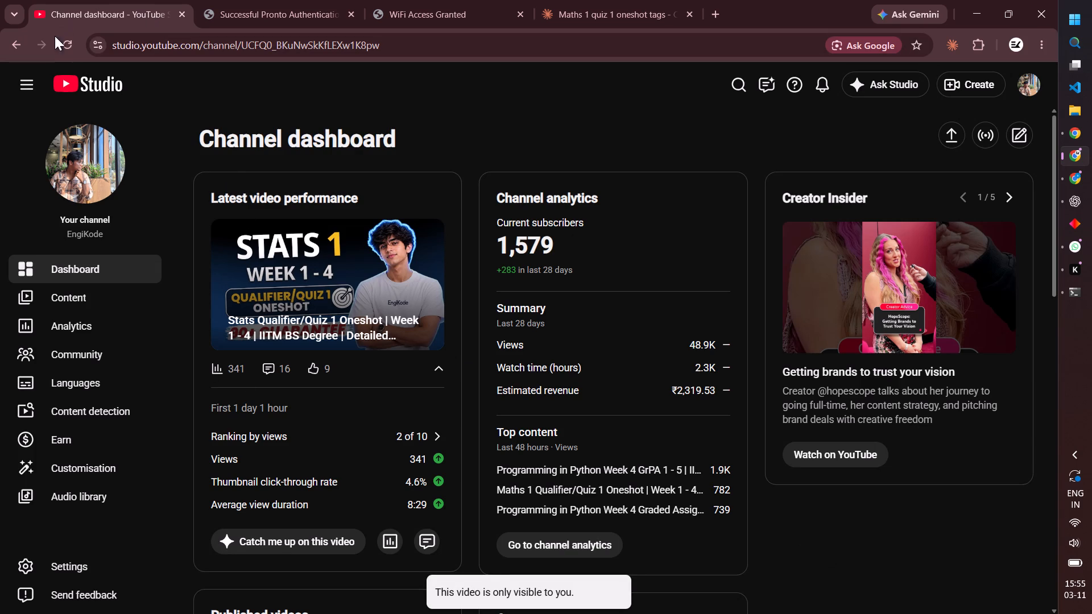
Reload the channel dashboard and review the latest video performance, channel analytics summary, published videos and comments.
click(73, 47)
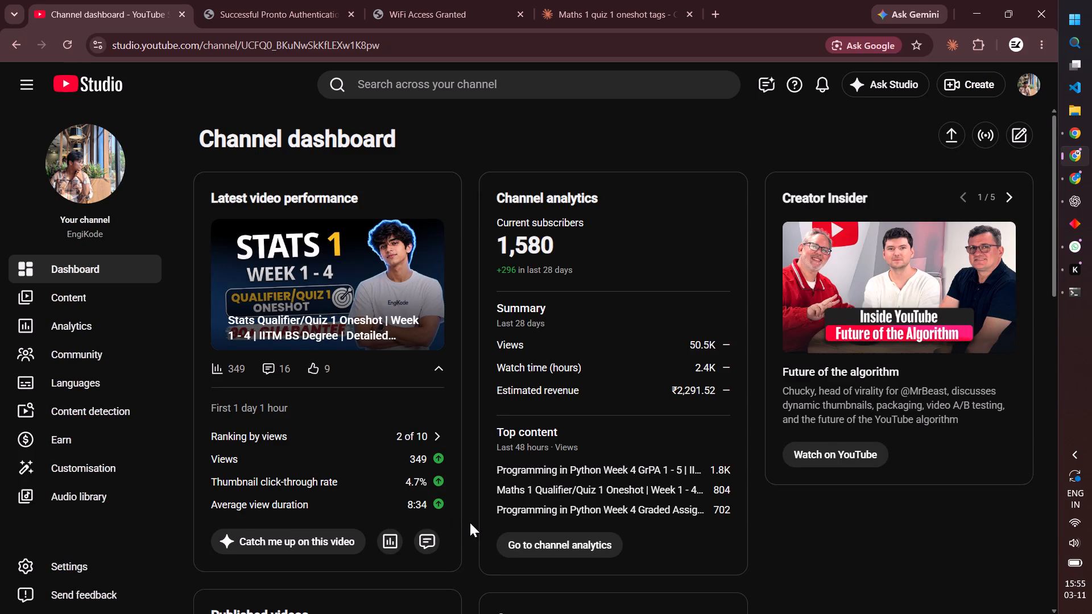
scroll(470, 522, down, 3)
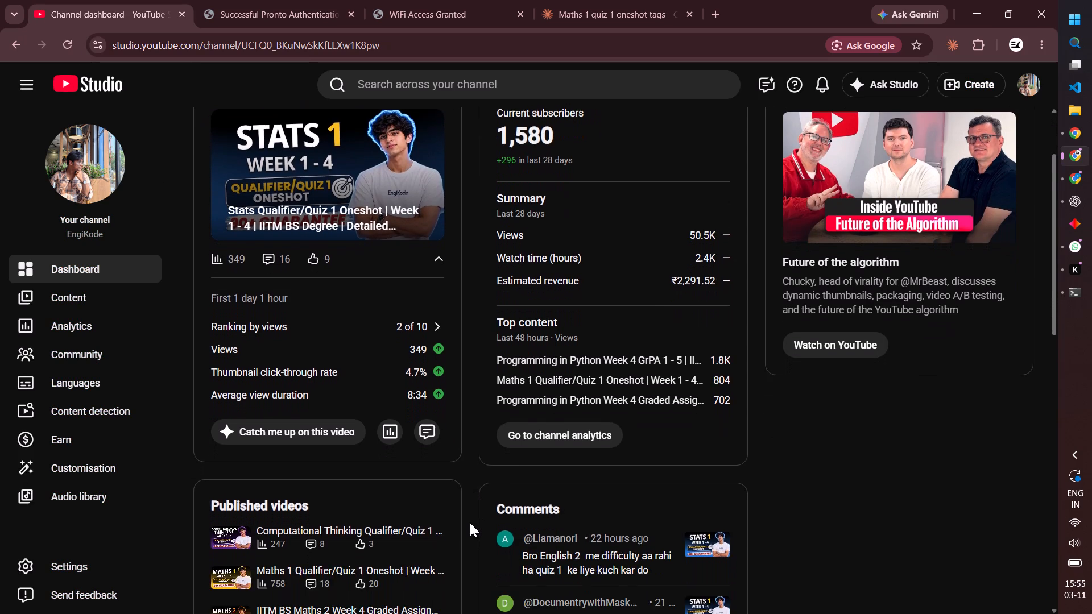
scroll(470, 522, down, 3)
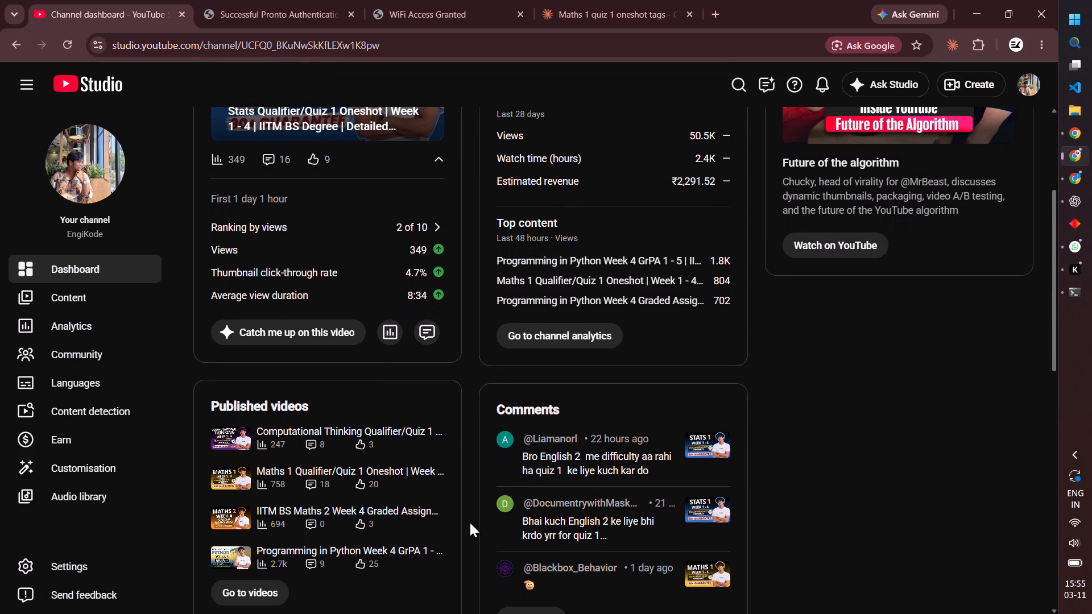
scroll(470, 522, down, 1)
scroll(470, 522, up, 1)
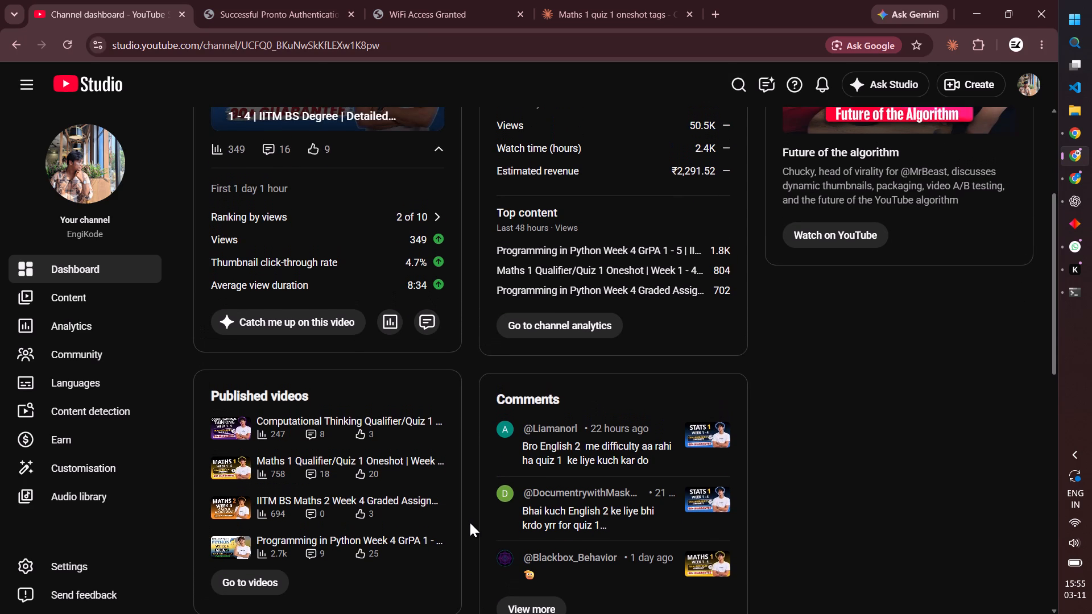
scroll(470, 522, up, 1)
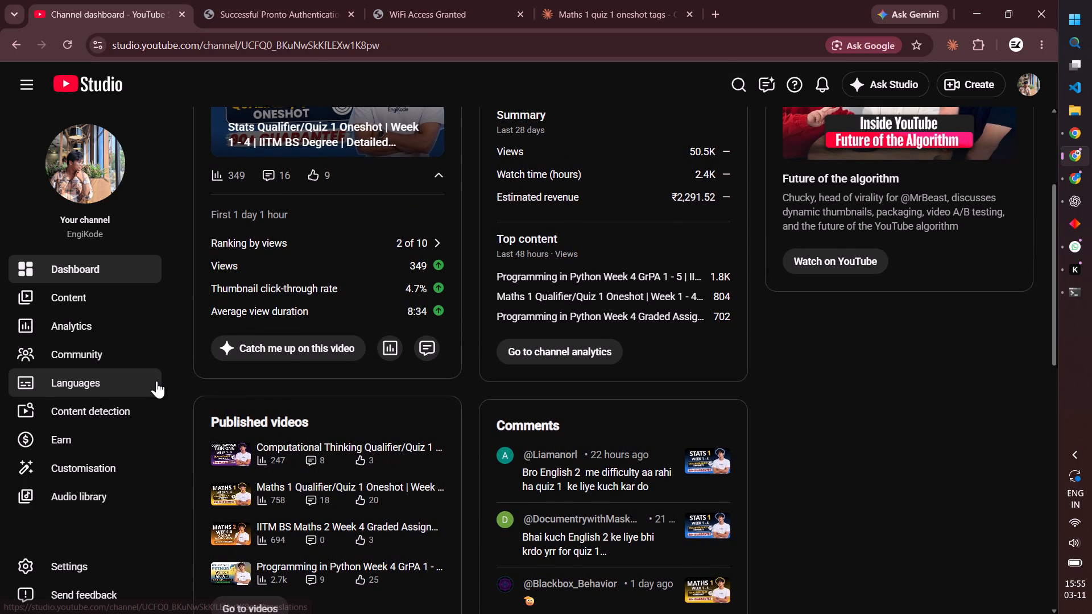
Open the channel's Earn overview to check its monetisation status.
click(140, 427)
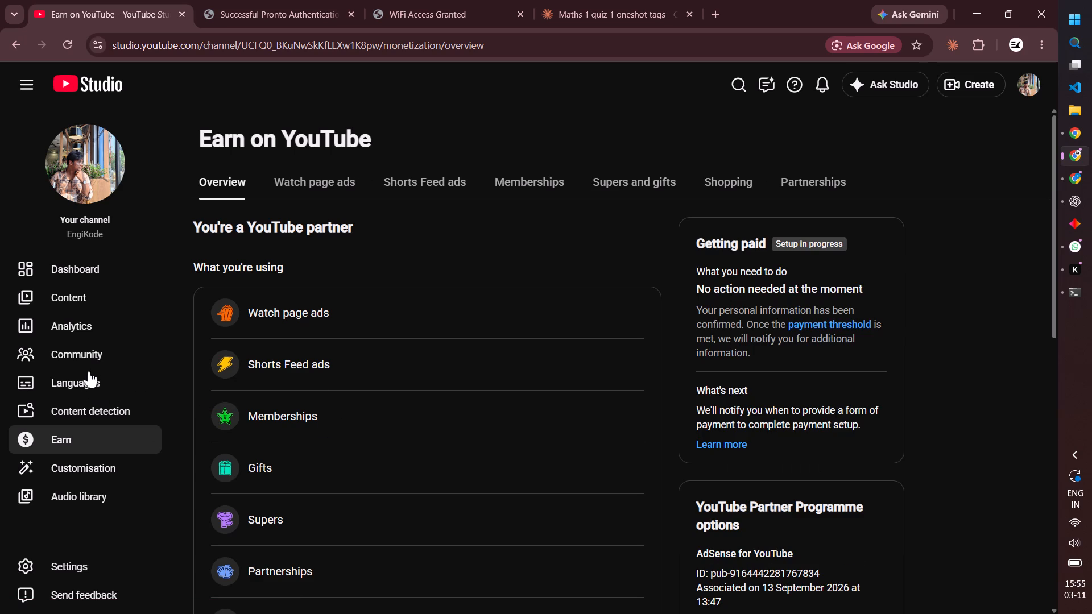
Show the Estimated revenue graph in the channel analytics overview.
click(112, 326)
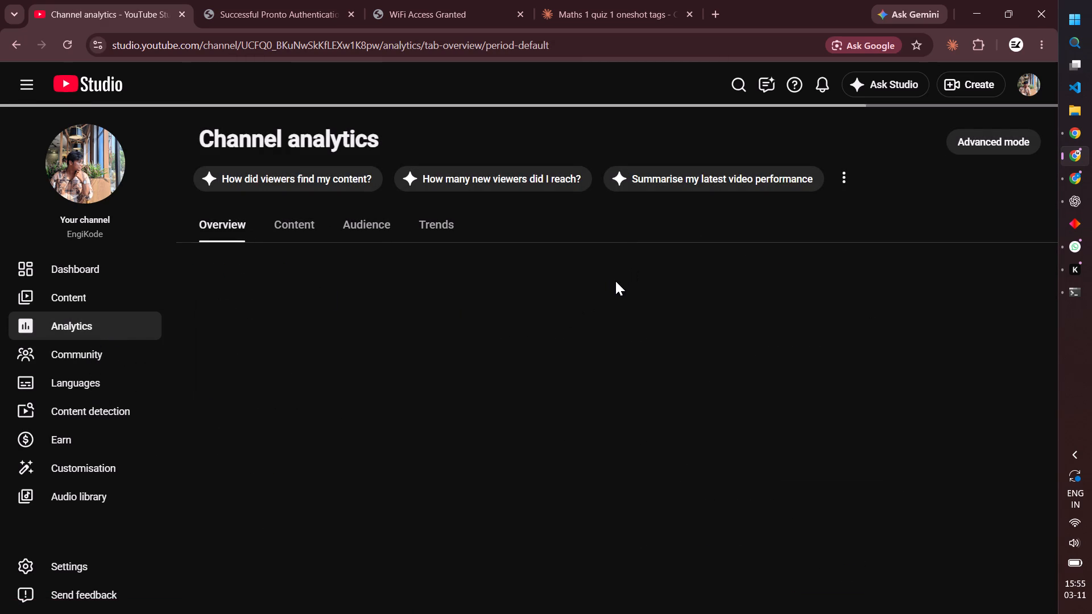
click(737, 384)
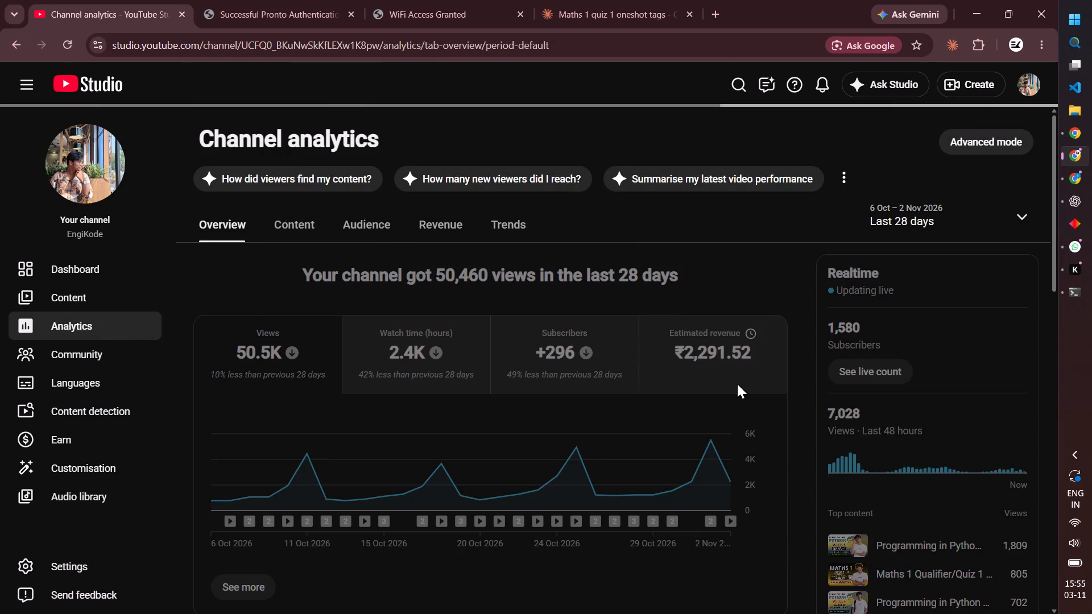
double_click(737, 384)
double_click(737, 384)
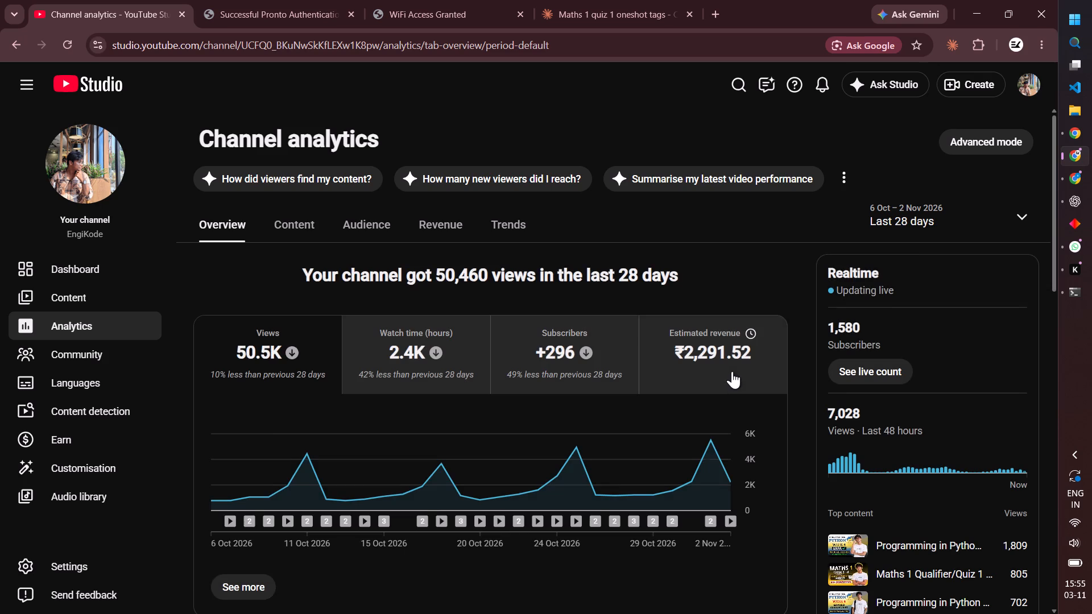
click(729, 360)
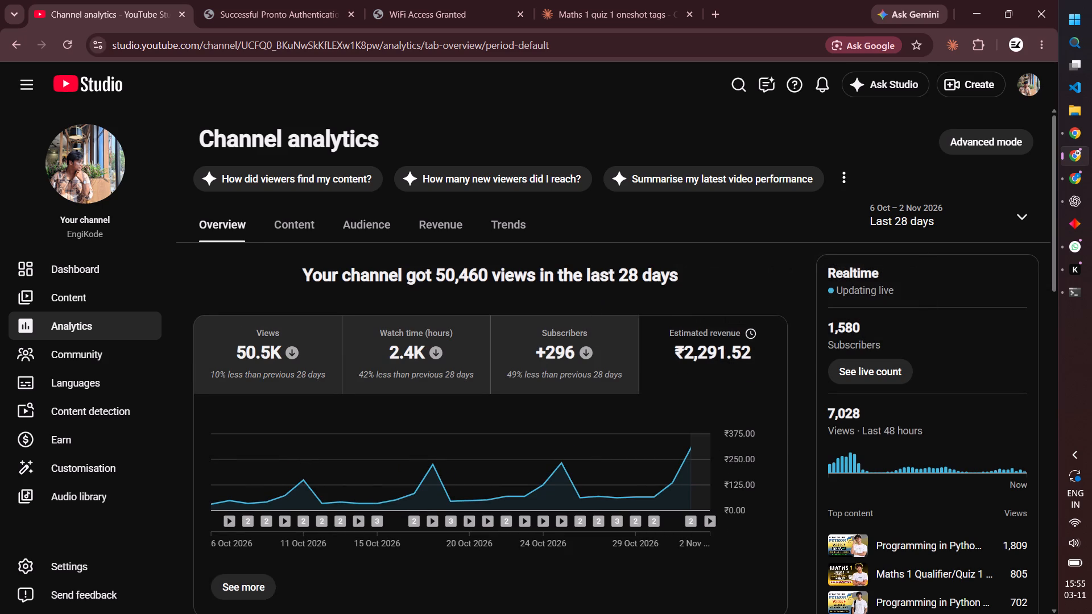
Set the channel analytics period to Last 90 days.
click(899, 224)
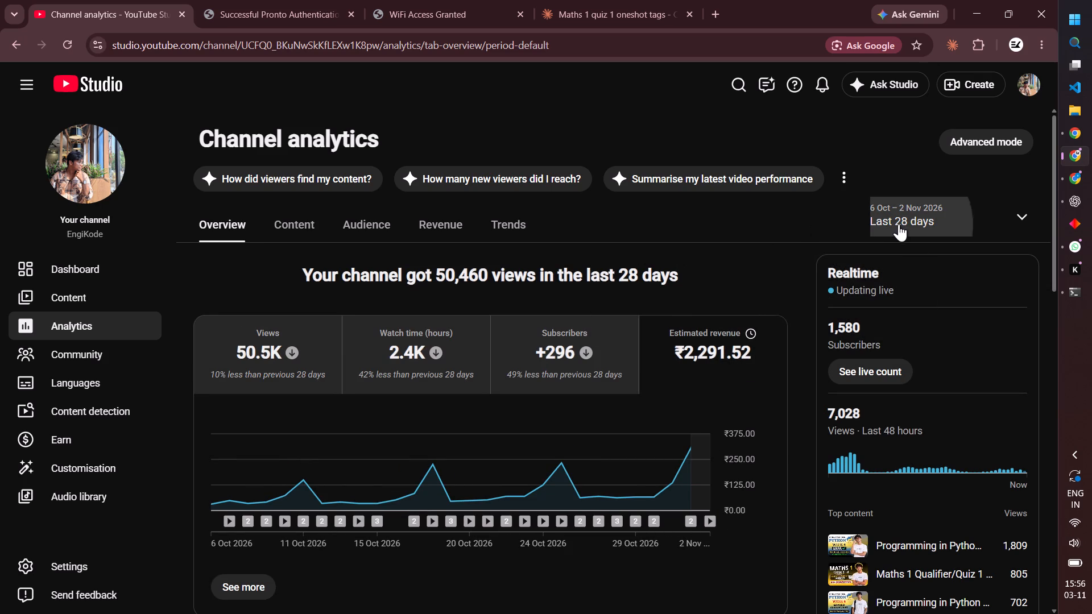
click(913, 255)
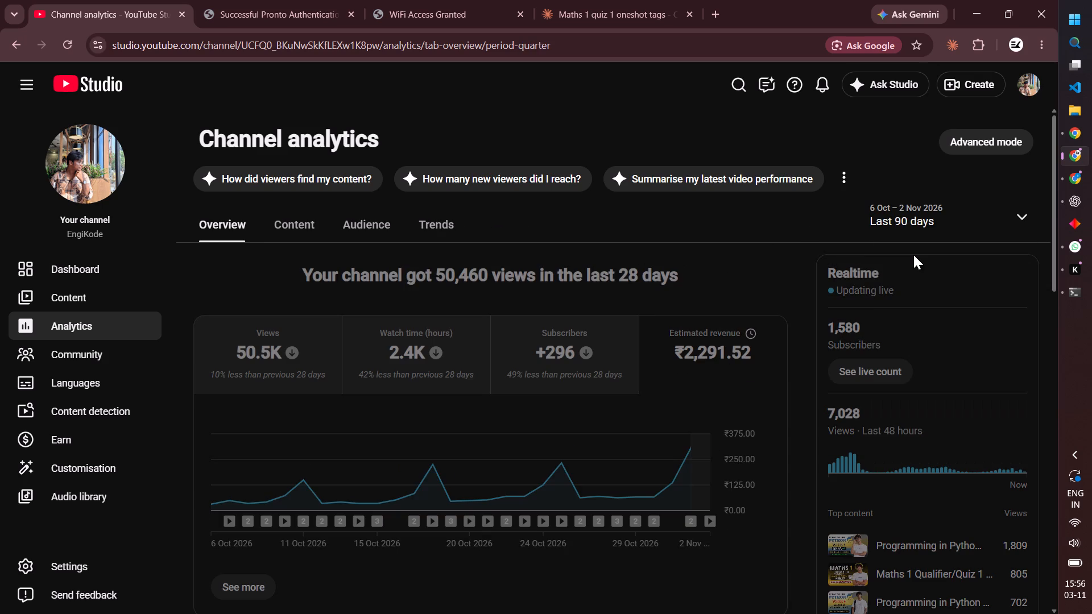
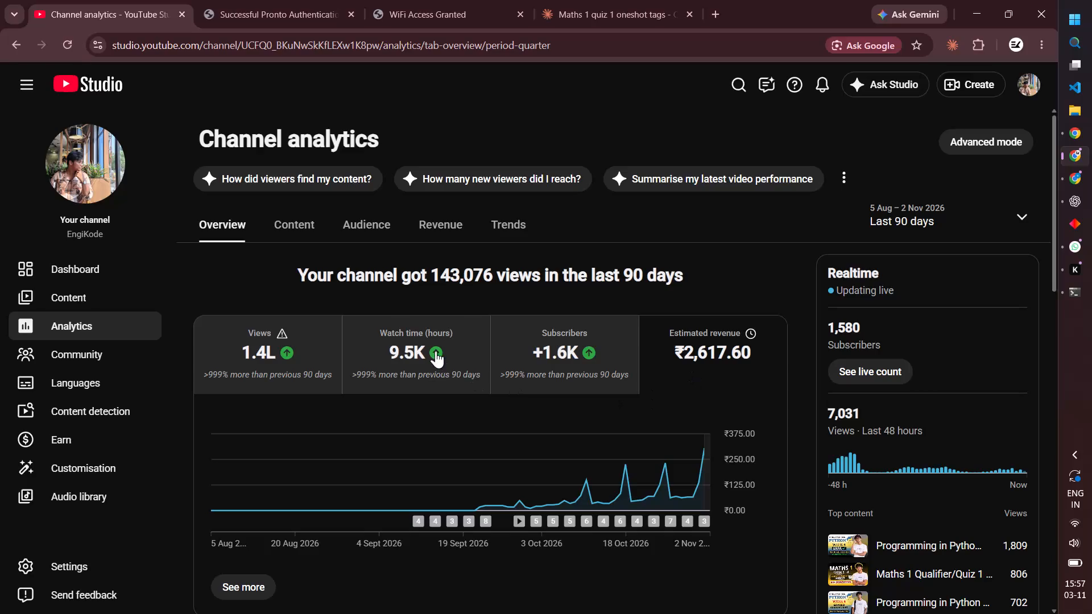
Examine the channel's Watch time graph and Views graph in the analytics overview.
click(436, 351)
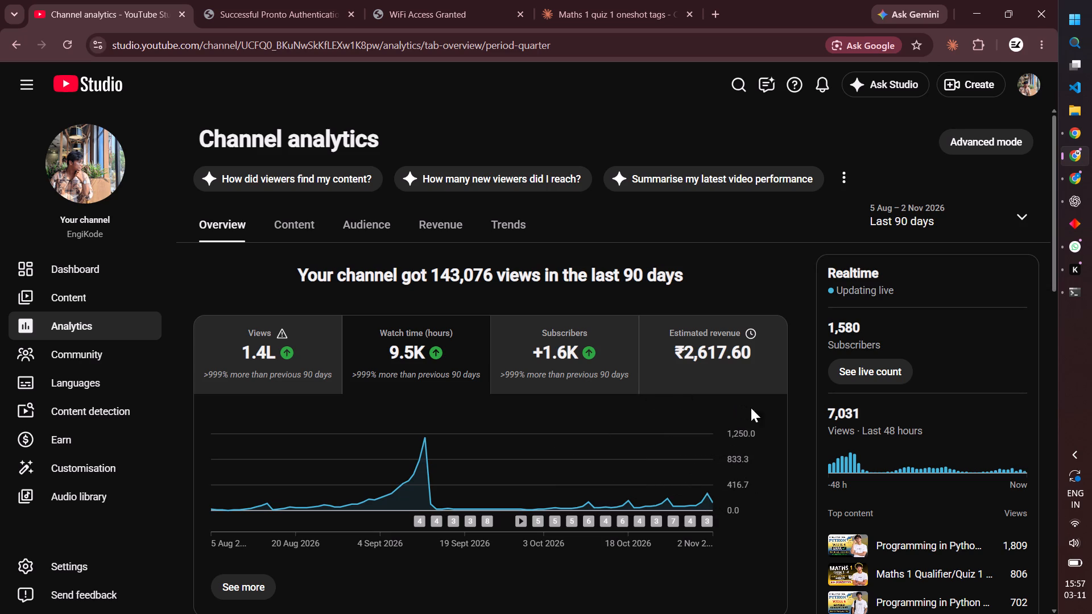
click(323, 338)
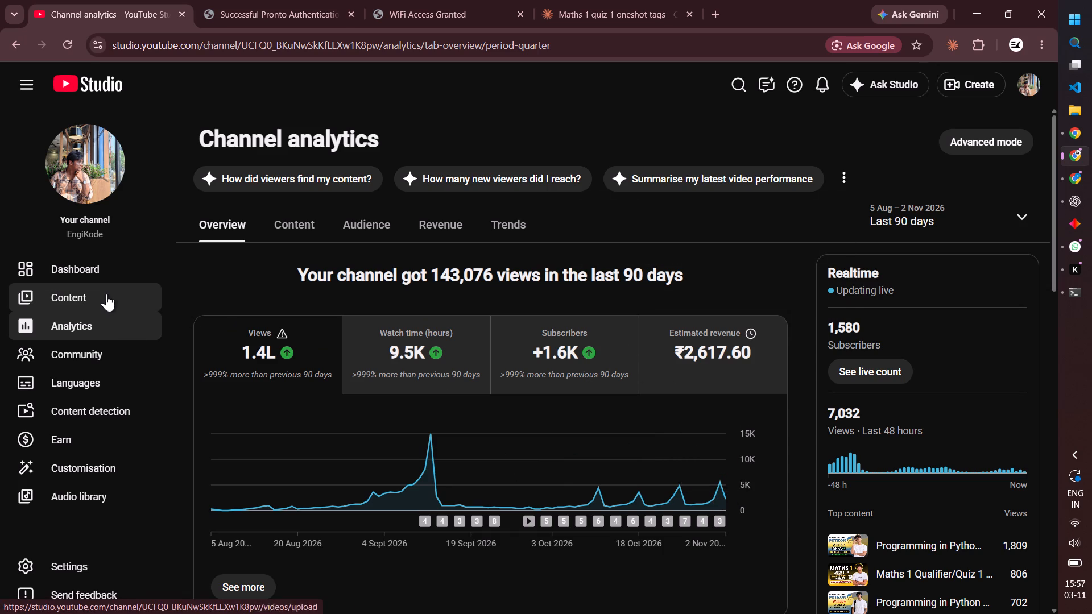
Return to the channel dashboard and open the channel's content page listing the uploaded videos.
click(117, 274)
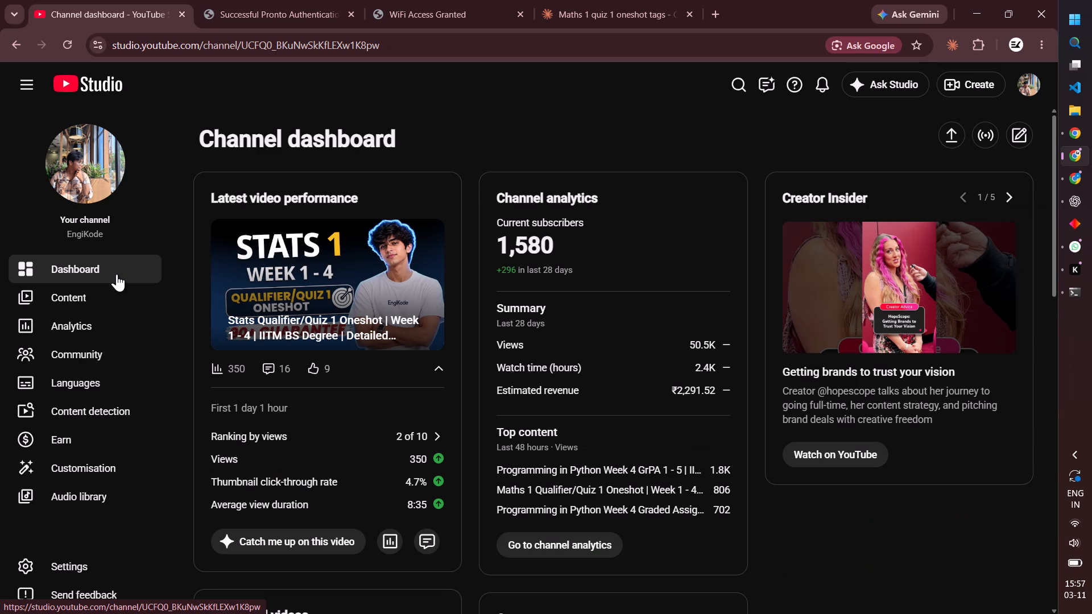
click(111, 302)
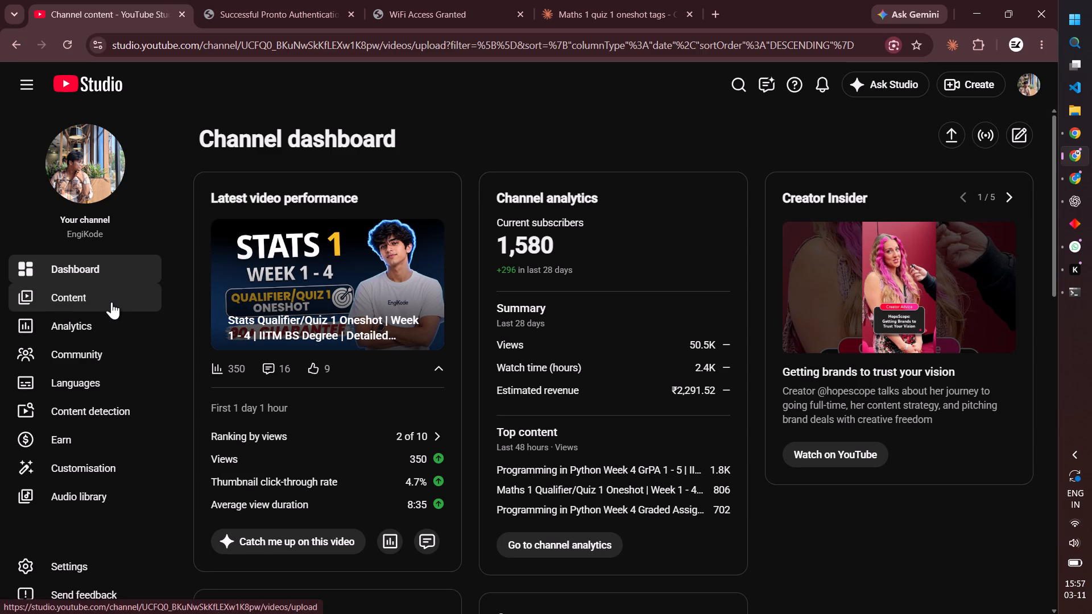
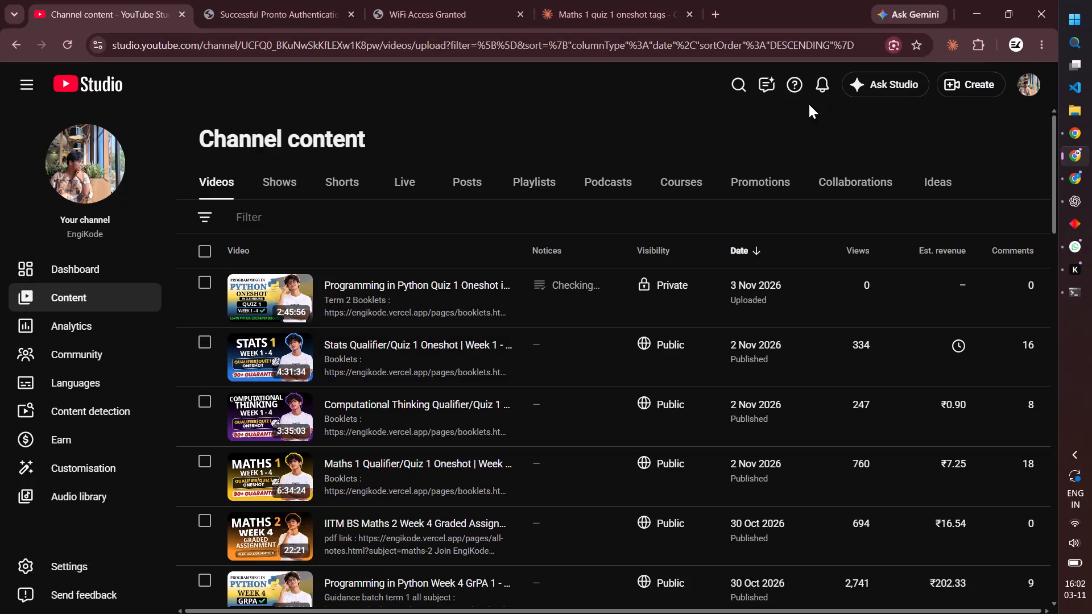
Open the EngiKode website in a new browser tab and look through the single booklets on its Booklets page.
click(717, 2)
click(554, 335)
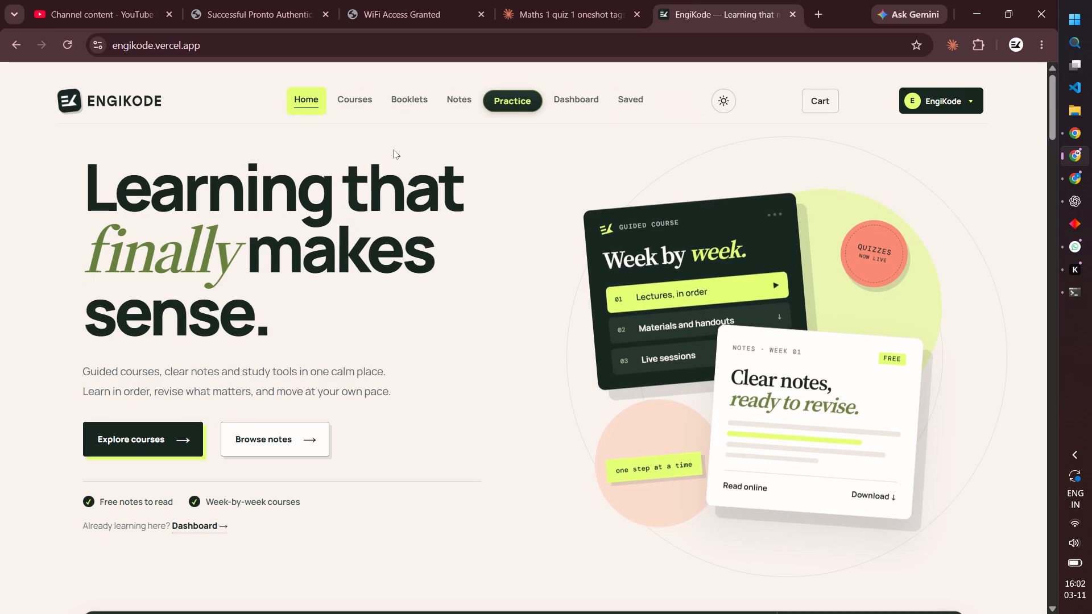
click(403, 104)
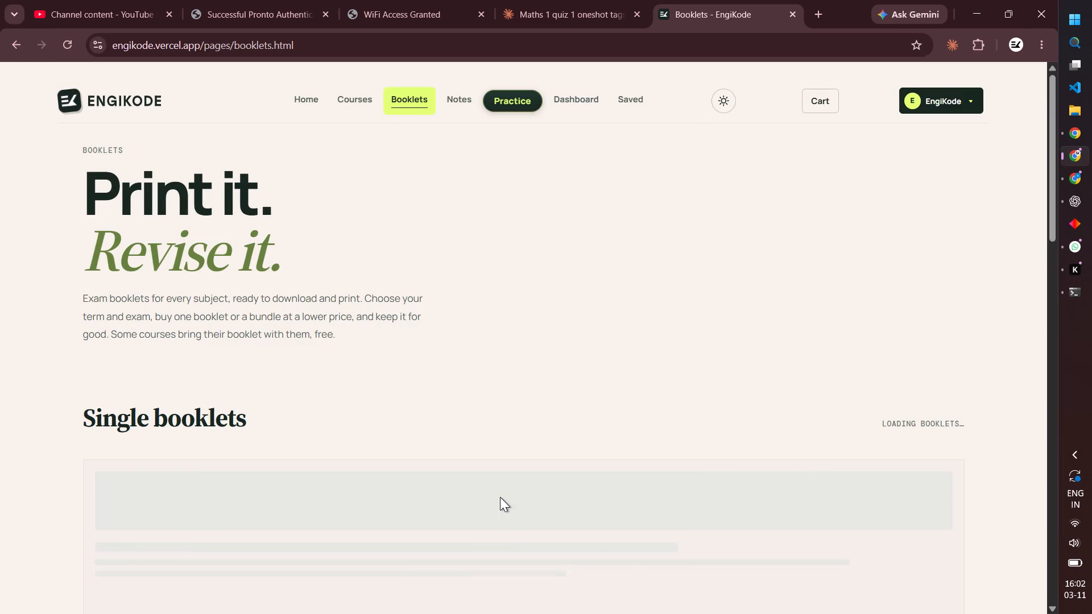
scroll(500, 497, down, 10)
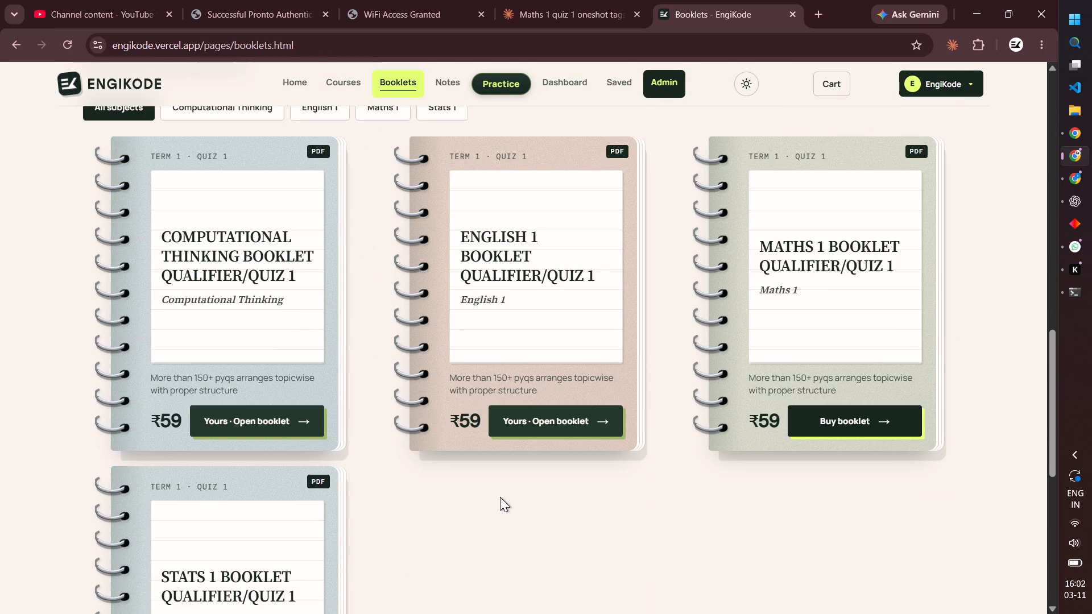
scroll(500, 497, right, 1)
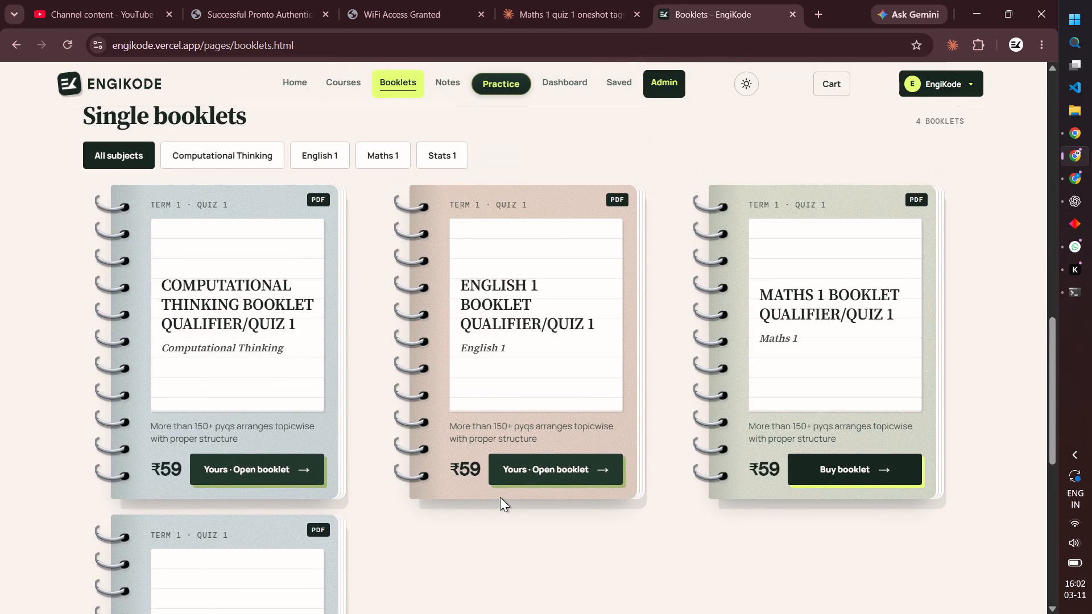
scroll(500, 497, right, 2)
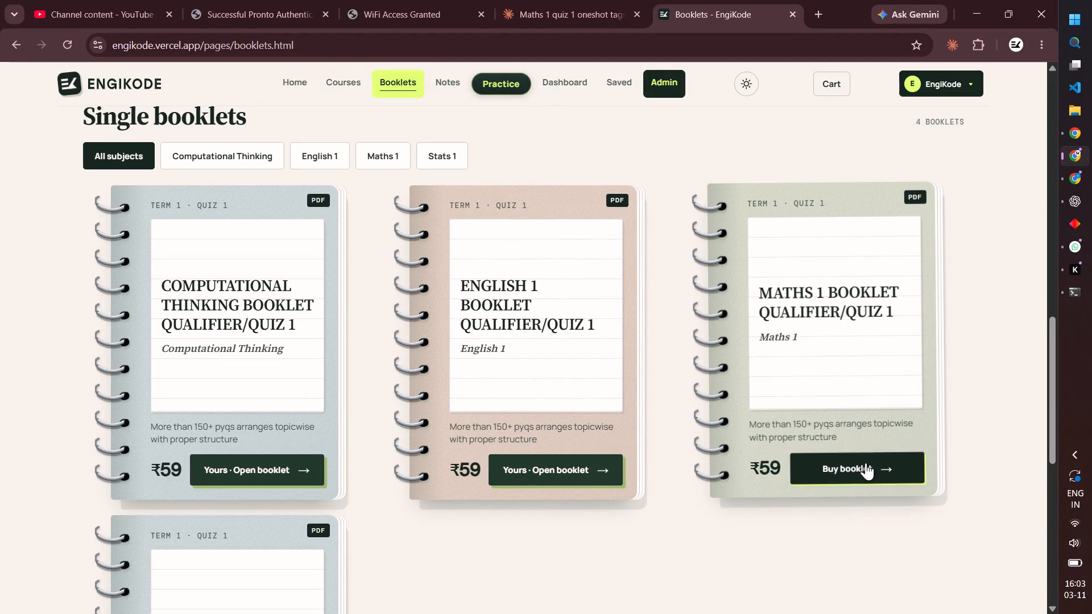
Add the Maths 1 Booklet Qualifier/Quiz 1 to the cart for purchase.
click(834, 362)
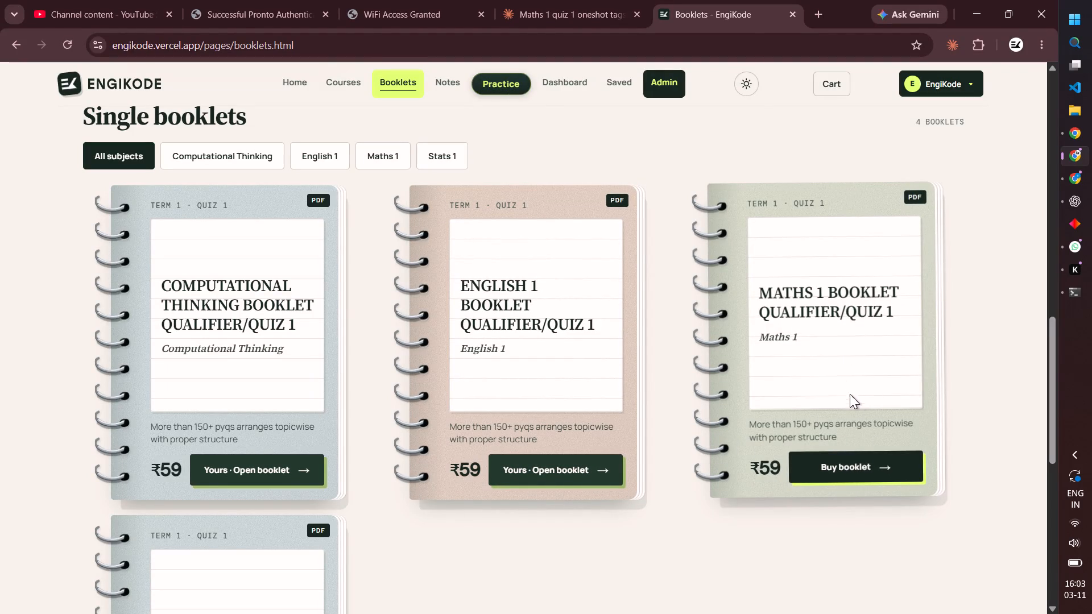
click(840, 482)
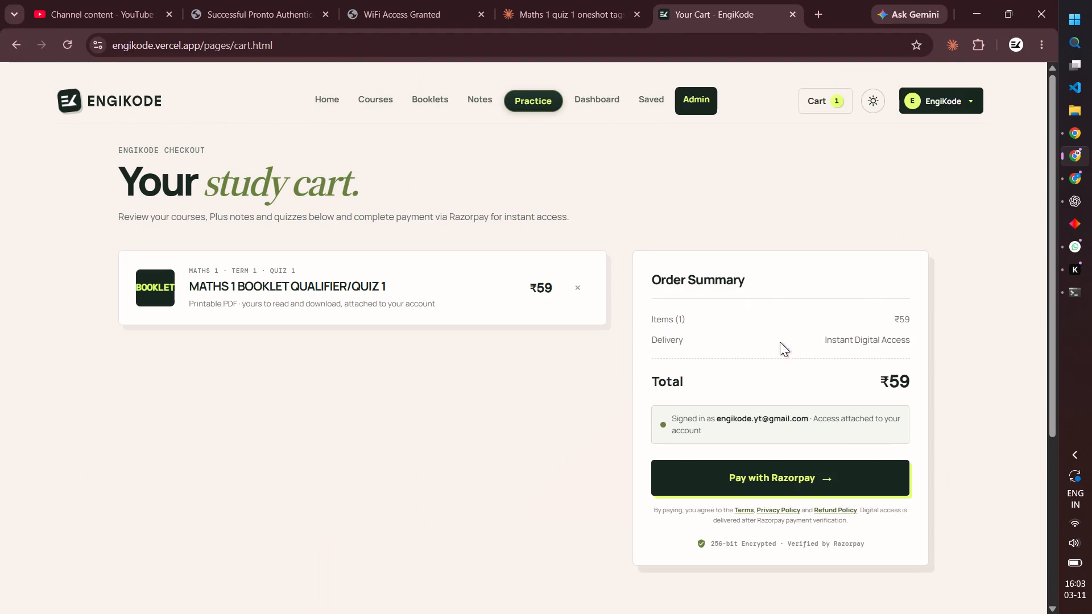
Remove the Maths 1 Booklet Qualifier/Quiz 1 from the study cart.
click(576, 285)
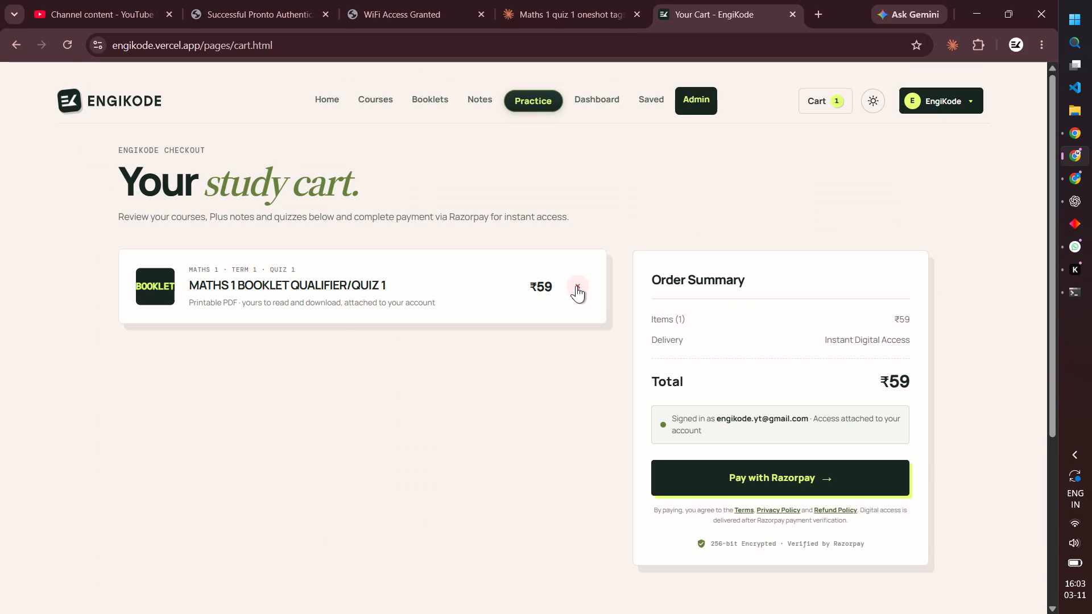